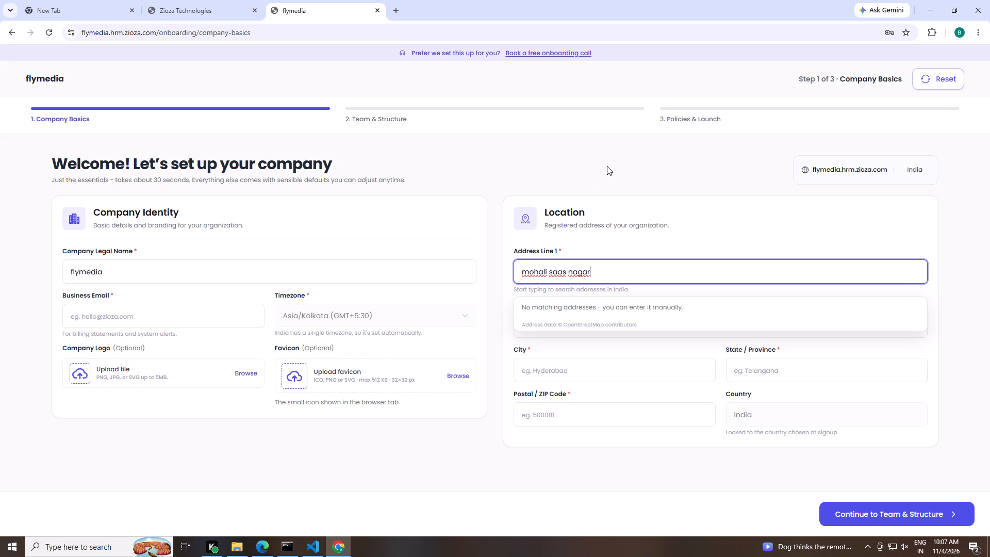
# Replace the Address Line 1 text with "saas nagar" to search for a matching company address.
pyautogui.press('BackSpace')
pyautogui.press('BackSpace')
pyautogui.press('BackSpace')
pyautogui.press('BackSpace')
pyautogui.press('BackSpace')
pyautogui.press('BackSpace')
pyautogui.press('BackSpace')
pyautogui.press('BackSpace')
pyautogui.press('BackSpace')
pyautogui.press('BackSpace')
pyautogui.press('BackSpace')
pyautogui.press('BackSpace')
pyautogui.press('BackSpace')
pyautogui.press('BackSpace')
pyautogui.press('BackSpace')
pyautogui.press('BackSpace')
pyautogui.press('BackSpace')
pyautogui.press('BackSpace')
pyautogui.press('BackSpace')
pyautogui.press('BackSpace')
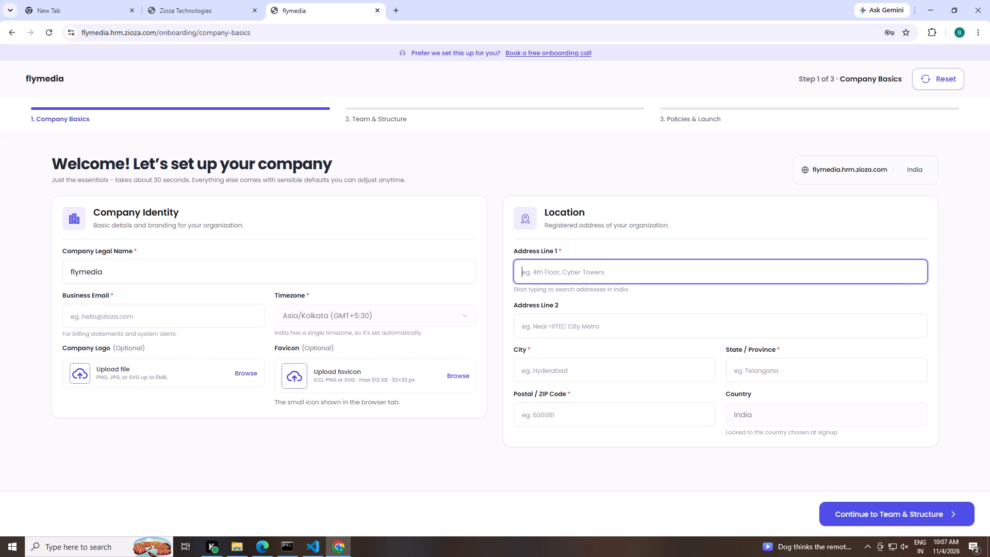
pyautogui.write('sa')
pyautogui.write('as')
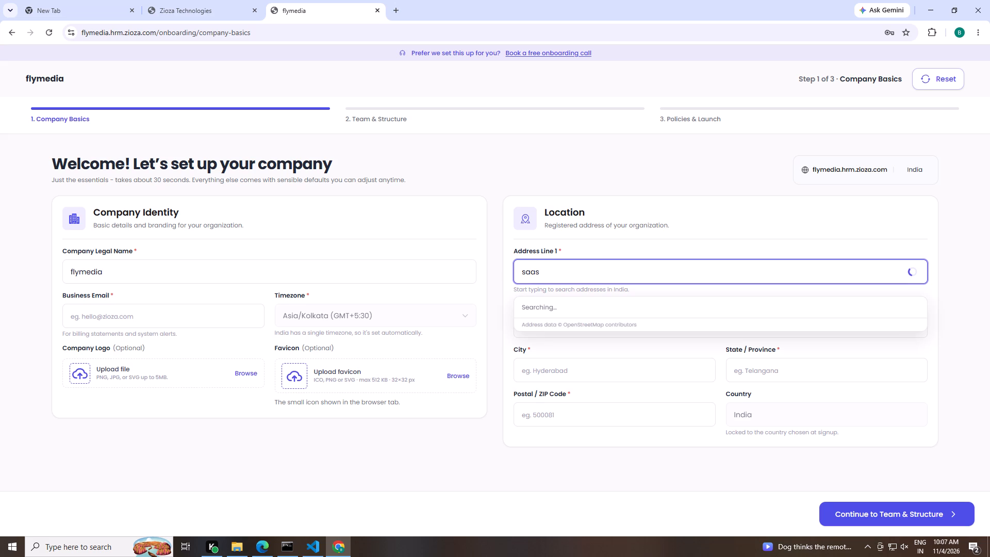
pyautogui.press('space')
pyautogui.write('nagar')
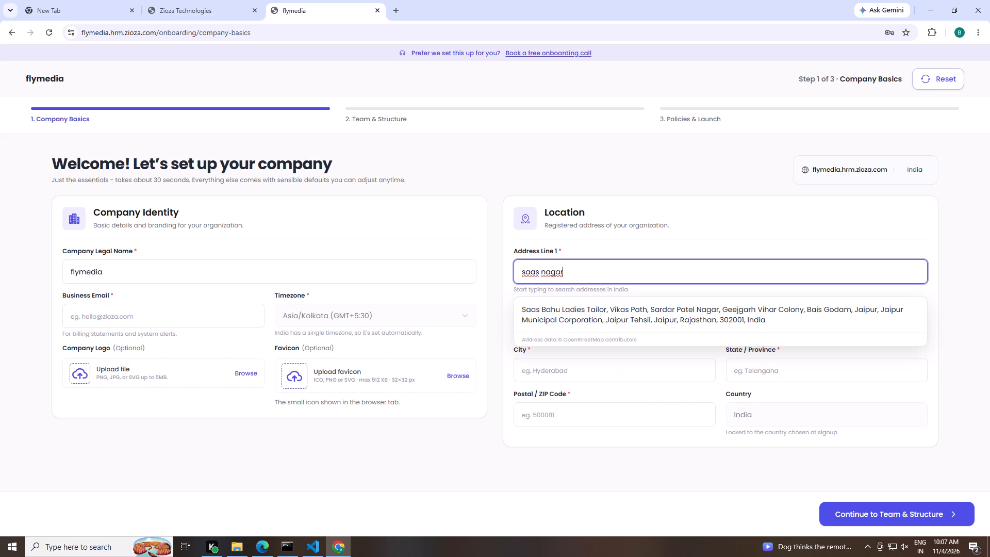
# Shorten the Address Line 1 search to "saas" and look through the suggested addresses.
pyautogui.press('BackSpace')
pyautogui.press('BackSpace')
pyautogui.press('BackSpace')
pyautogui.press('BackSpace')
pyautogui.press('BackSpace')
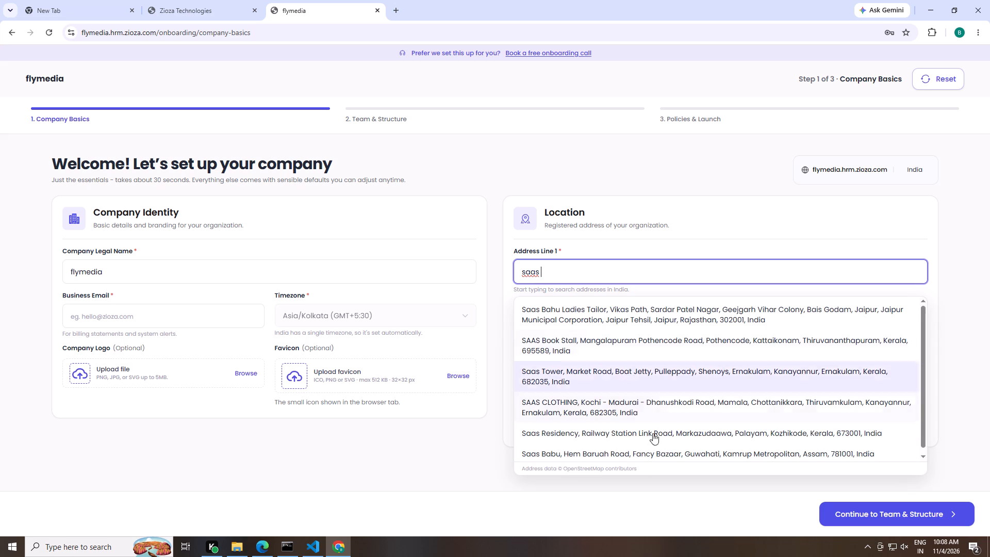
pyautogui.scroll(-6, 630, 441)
# Replace the Address Line 1 search text with "chandigarh" and look through the suggested addresses.
pyautogui.press('BackSpace')
pyautogui.press('BackSpace')
pyautogui.press('BackSpace')
pyautogui.press('BackSpace')
pyautogui.press('BackSpace')
pyautogui.press('BackSpace')
pyautogui.press('BackSpace')
pyautogui.press('BackSpace')
pyautogui.press('BackSpace')
pyautogui.press('BackSpace')
pyautogui.press('BackSpace')
pyautogui.press('BackSpace')
pyautogui.press('BackSpace')
pyautogui.press('BackSpace')
pyautogui.press('BackSpace')
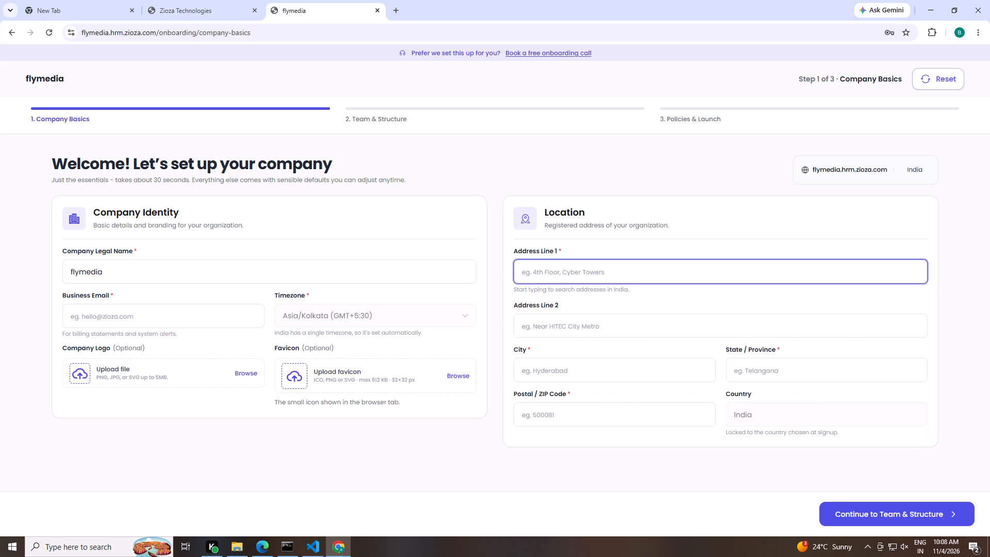
pyautogui.write('chandigarh')
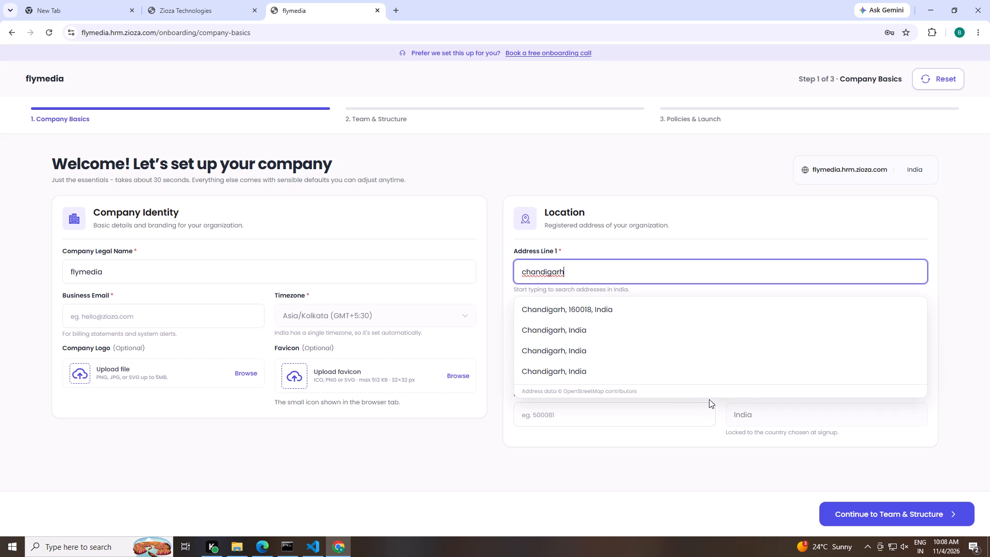
pyautogui.scroll(-5, 613, 338)
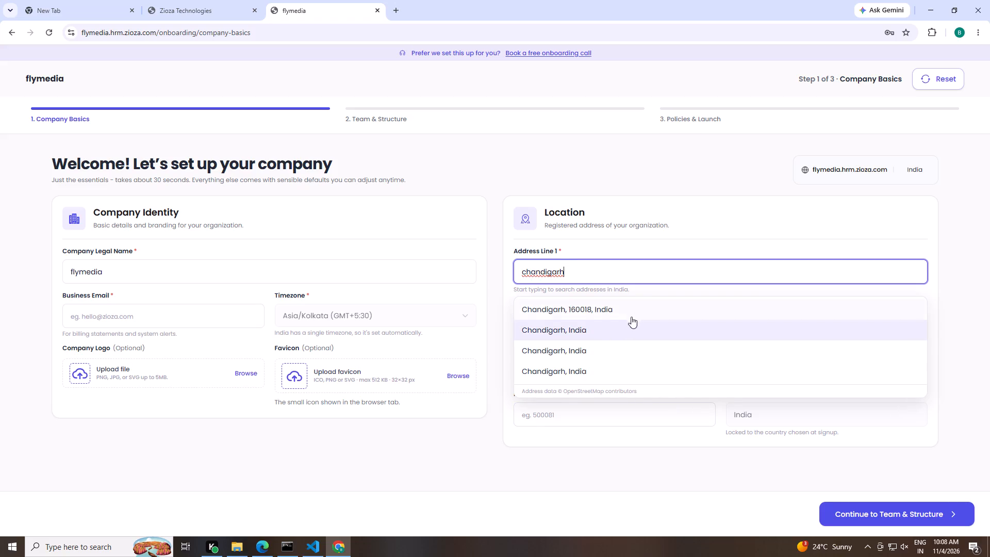
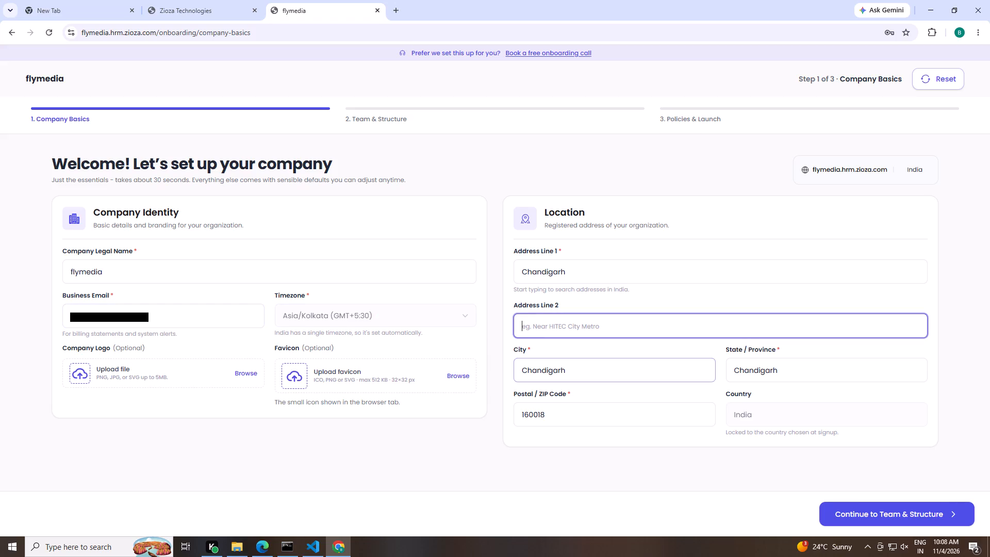
# Complete the company onboarding, keeping the entered address and the default departments, designations and policies.
pyautogui.click(570, 409)
pyautogui.click(815, 403)
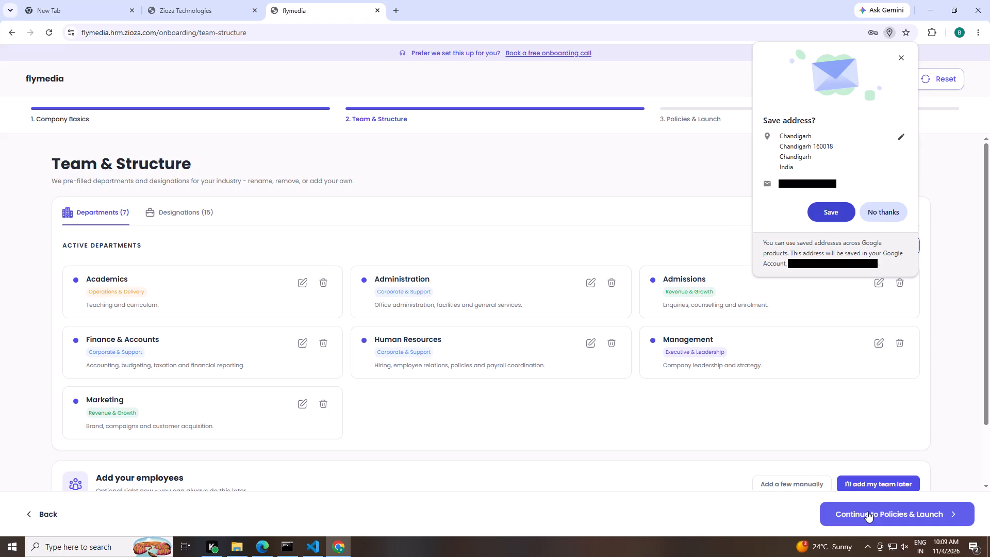
pyautogui.click(867, 511)
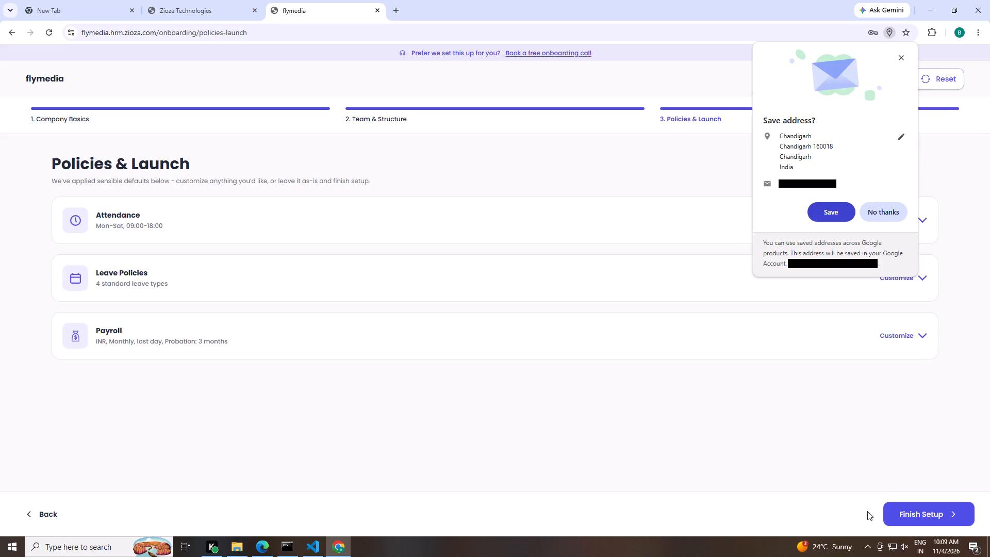
pyautogui.click(867, 511)
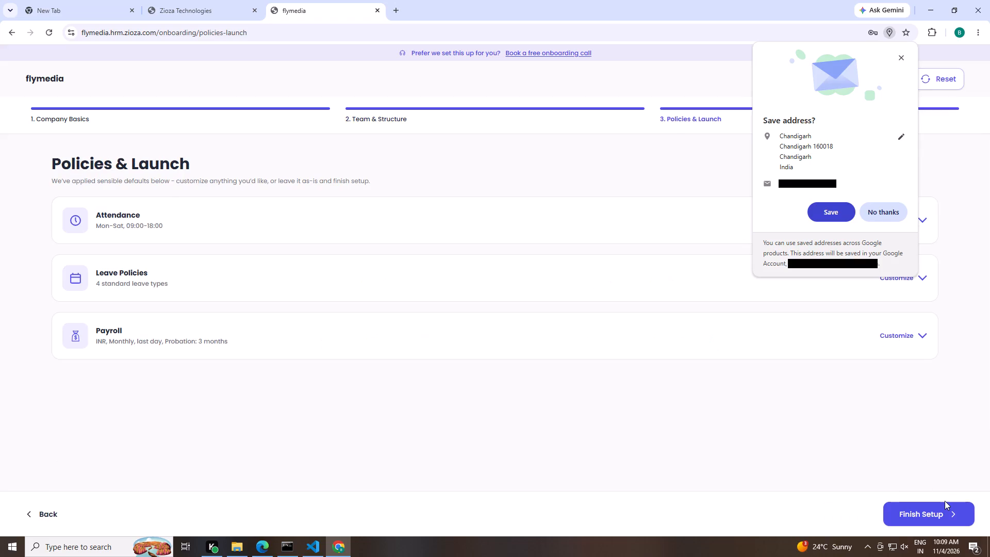
pyautogui.click(945, 501)
pyautogui.click(938, 510)
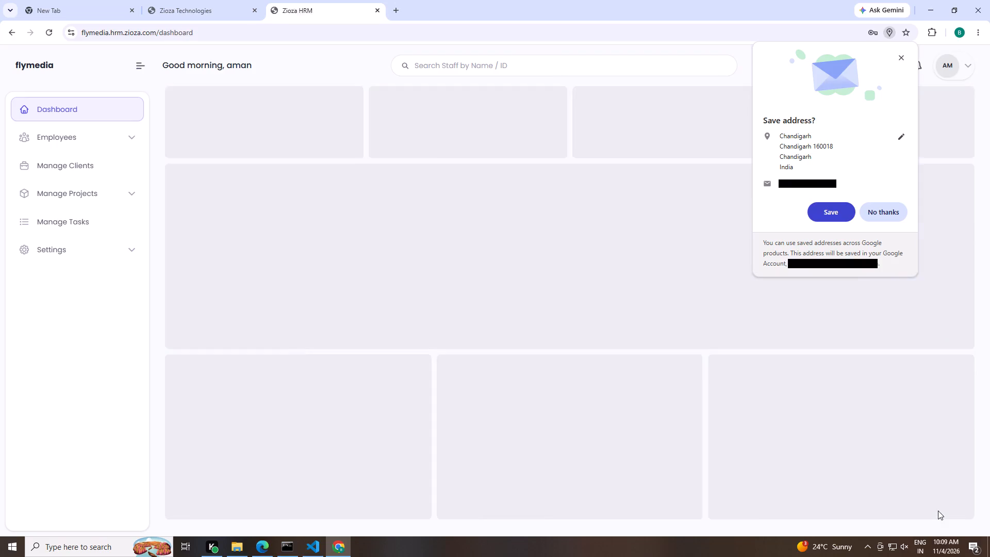
# Dismiss the browser's offer to save the address without saving it.
pyautogui.click(899, 60)
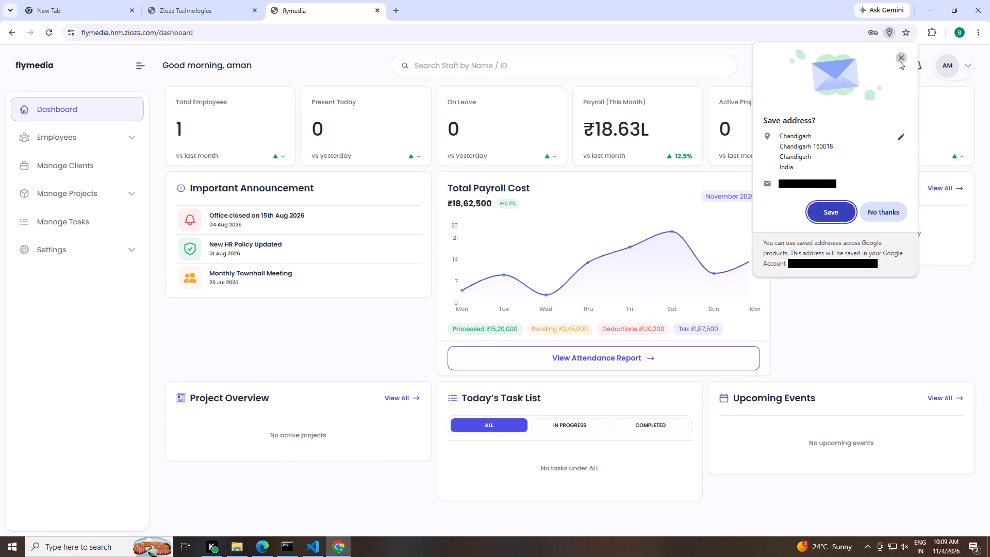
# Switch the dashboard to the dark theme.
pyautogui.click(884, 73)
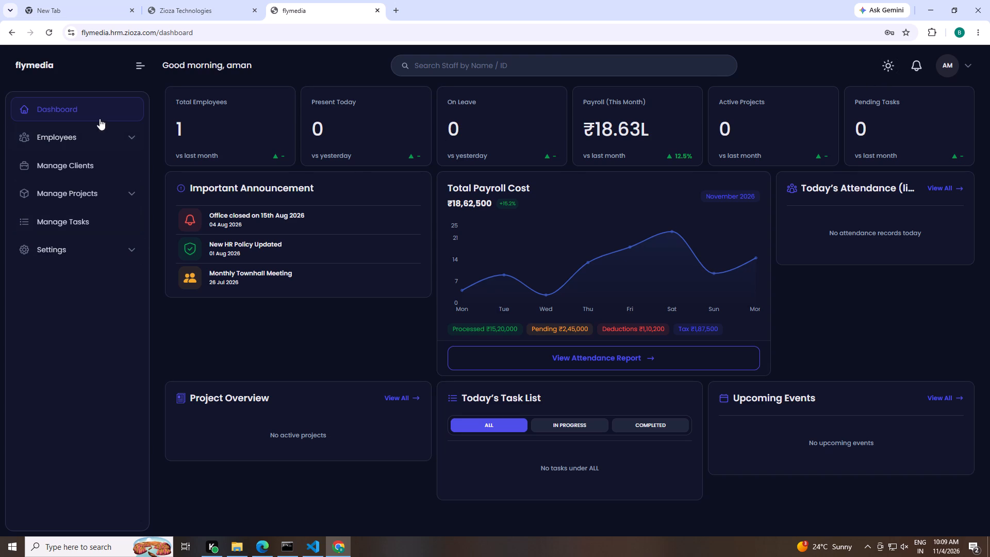
# Start adding a new employee from the Employees Directory, going to the Full Name field of the personal details.
pyautogui.click(106, 136)
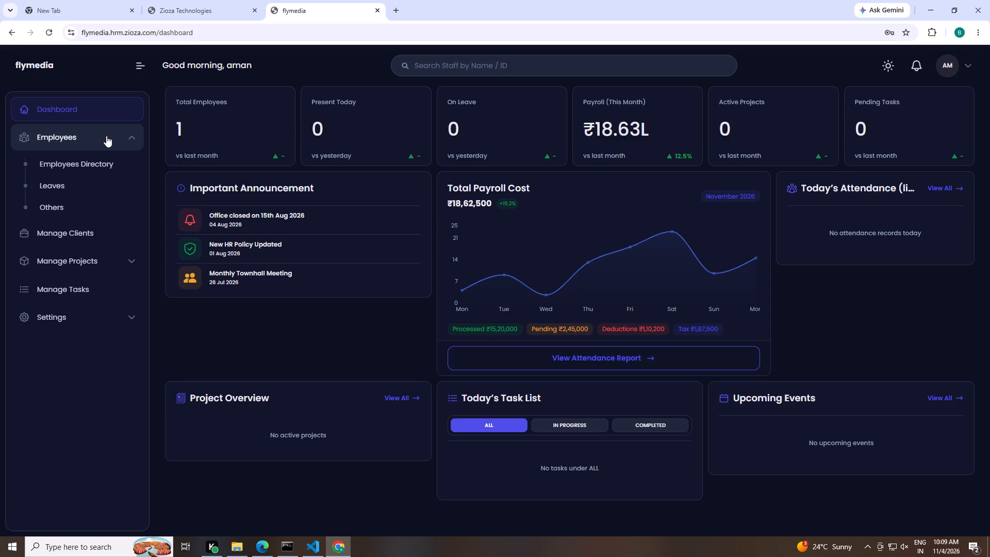
pyautogui.click(101, 165)
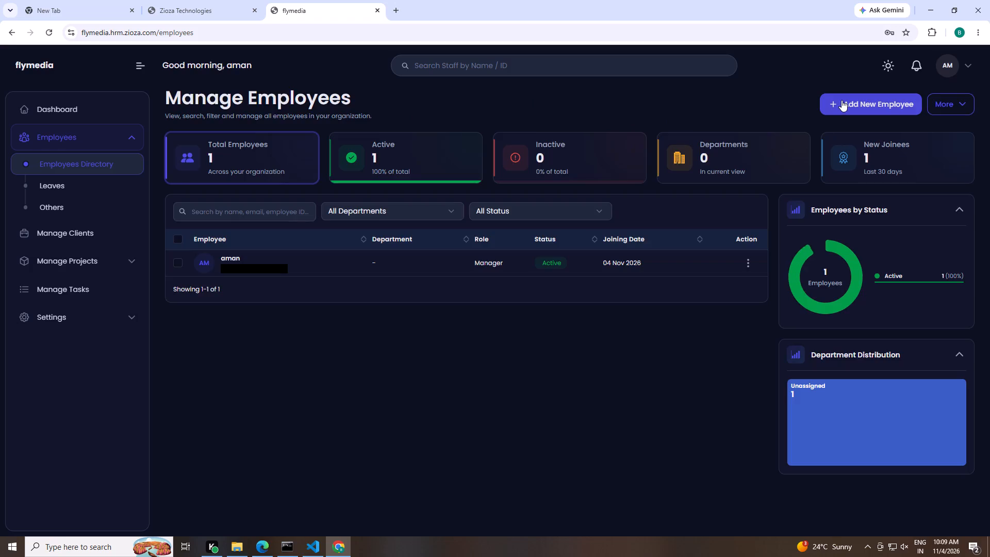
pyautogui.click(841, 100)
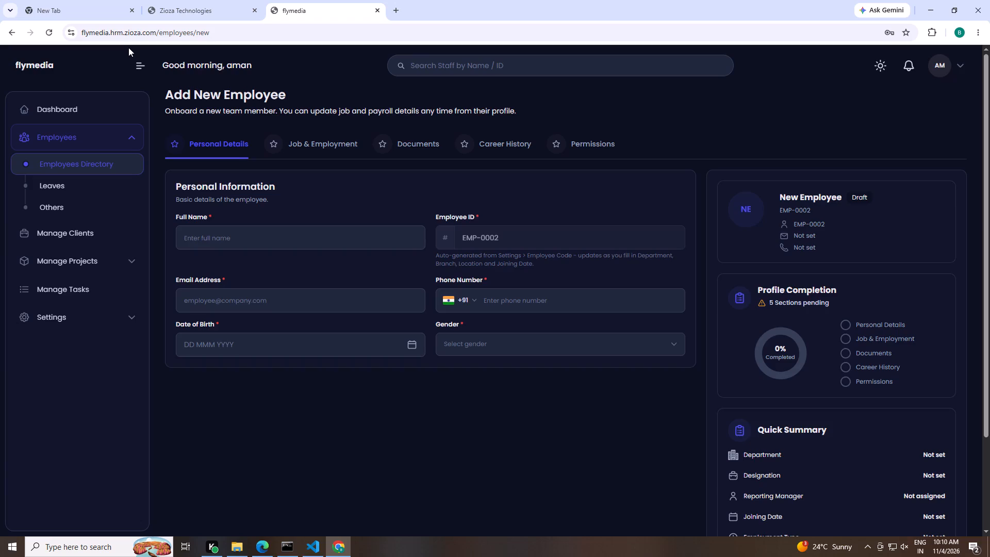
pyautogui.click(238, 247)
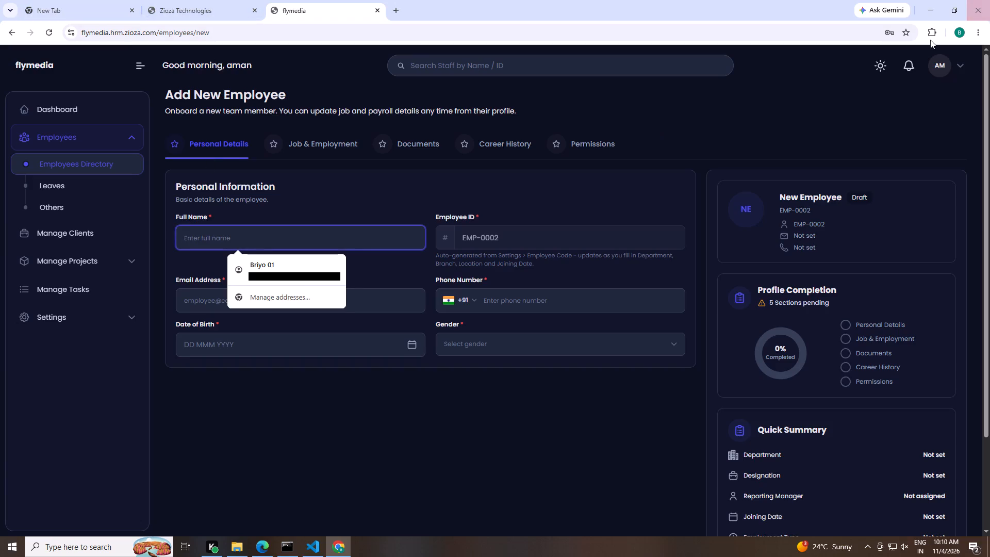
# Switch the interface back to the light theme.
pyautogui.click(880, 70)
# Enter "imran" as the new employee's Full Name.
pyautogui.click(253, 241)
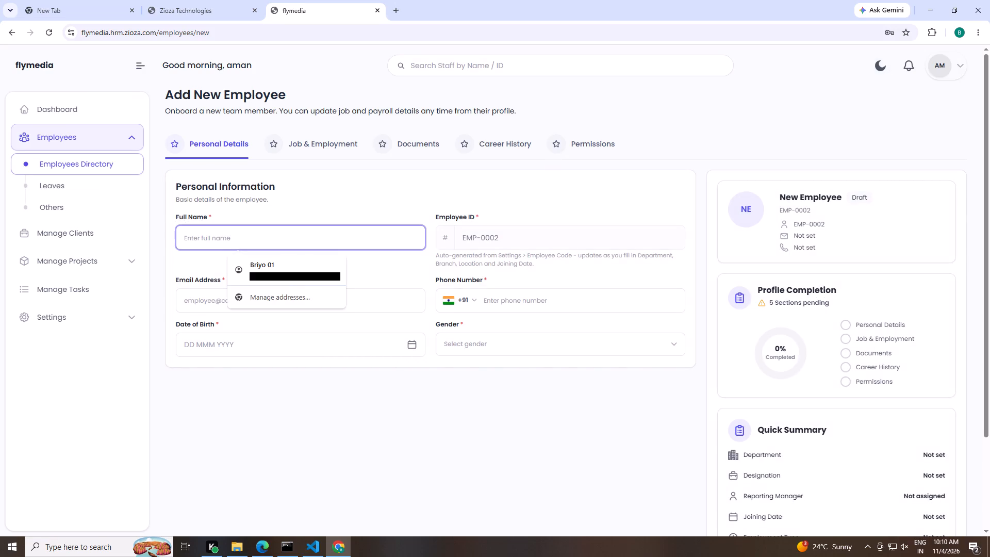
pyautogui.write('imran')
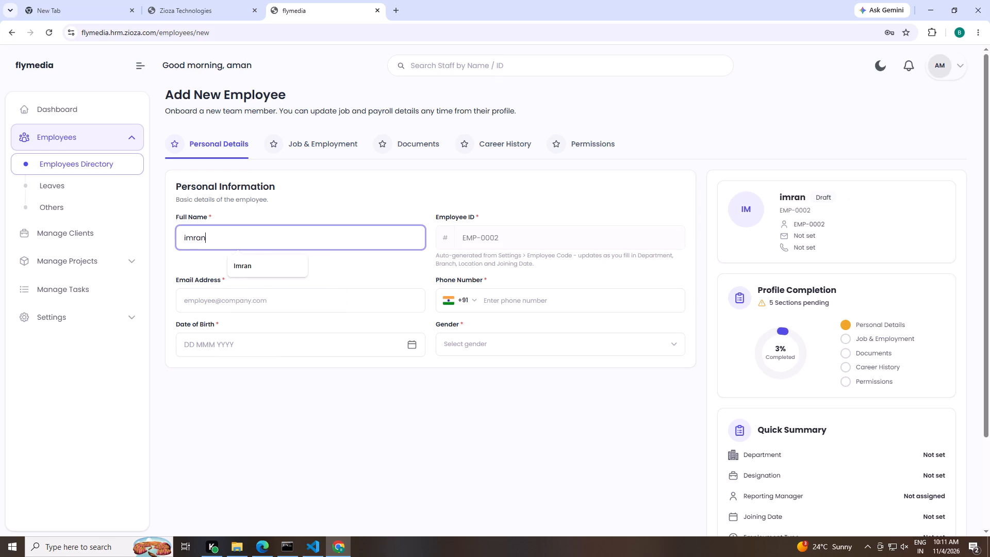
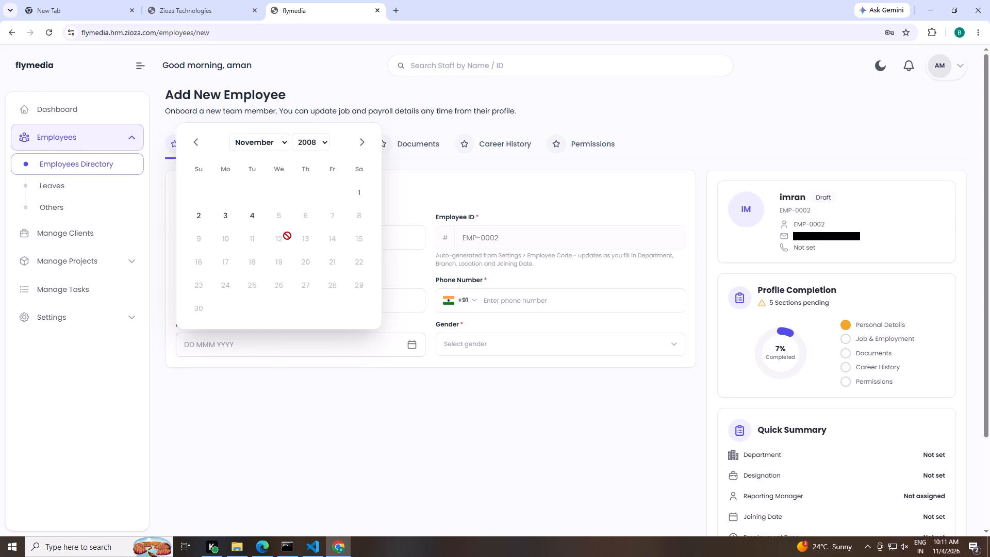
# Complete the new employee's personal information by picking the date of birth and setting Gender to Male.
pyautogui.click(253, 214)
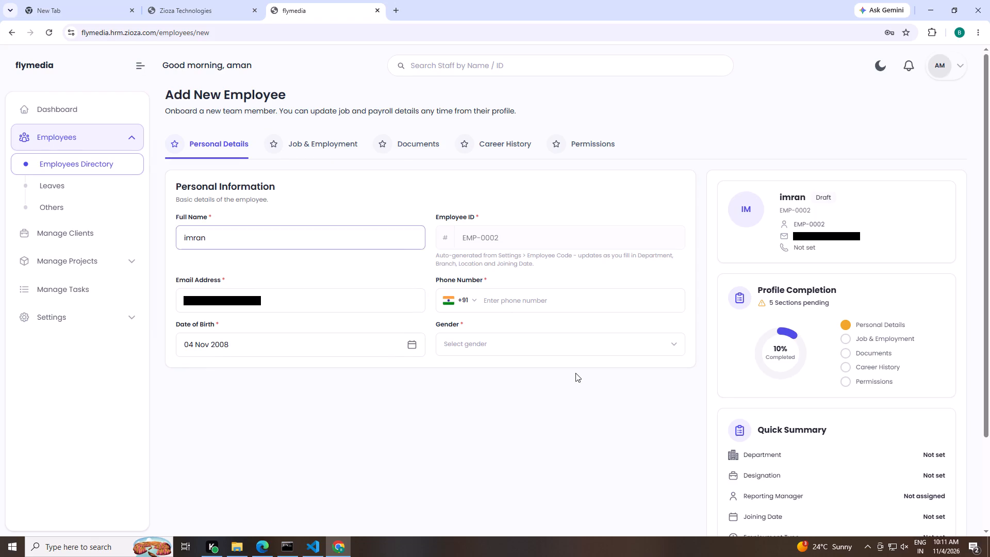
pyautogui.click(502, 350)
pyautogui.click(490, 373)
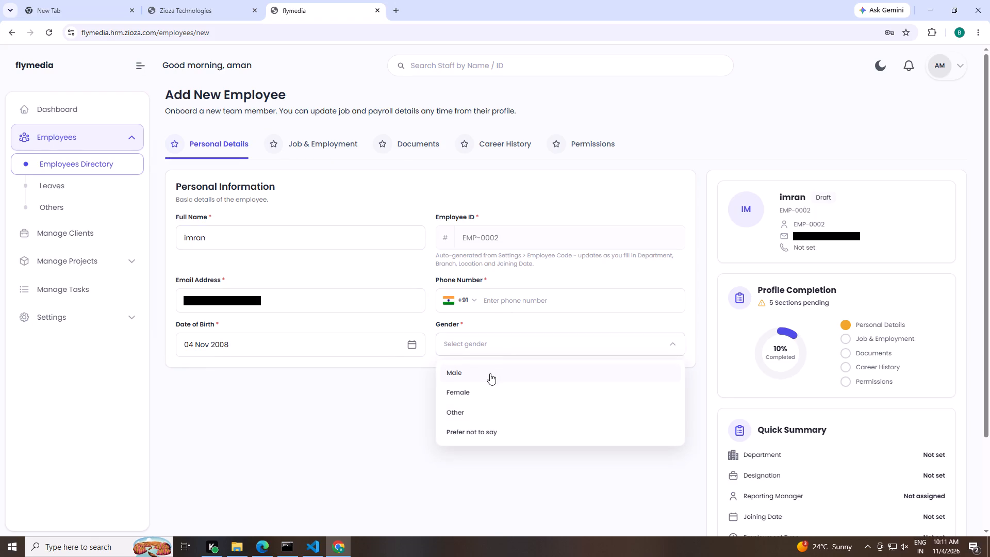
# Switch the interface to the dark theme while on the Add New Employee form.
pyautogui.scroll(-1, 783, 328)
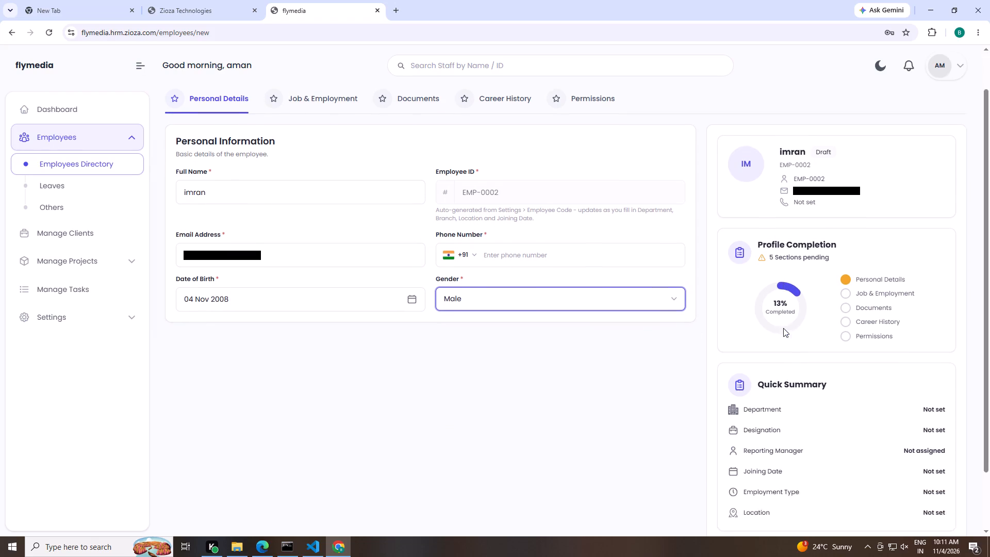
pyautogui.click(874, 69)
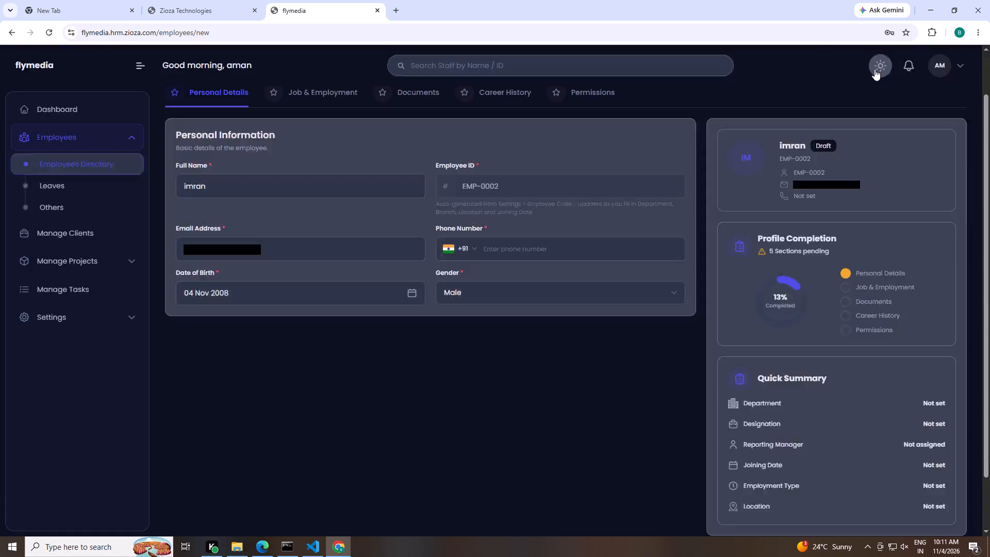
pyautogui.scroll(4, 305, 354)
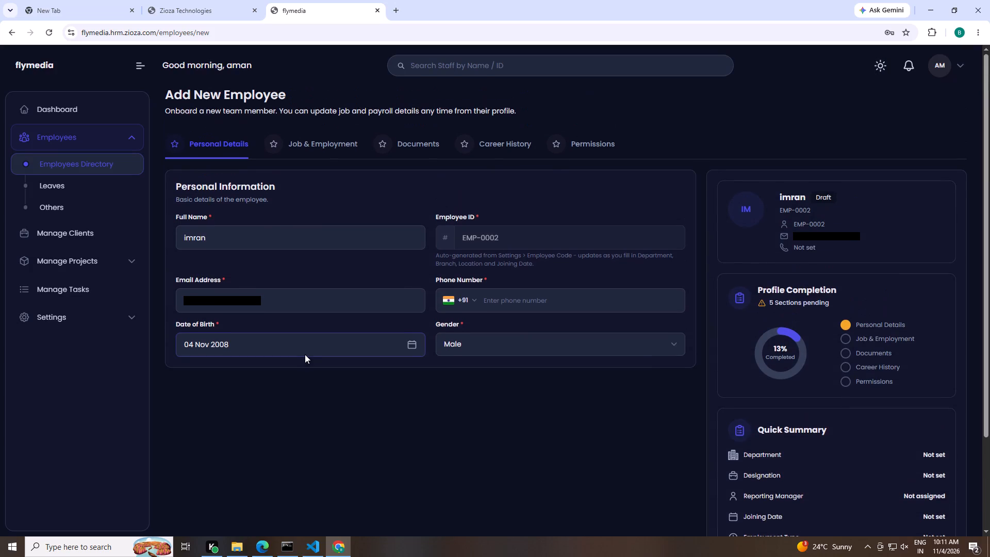
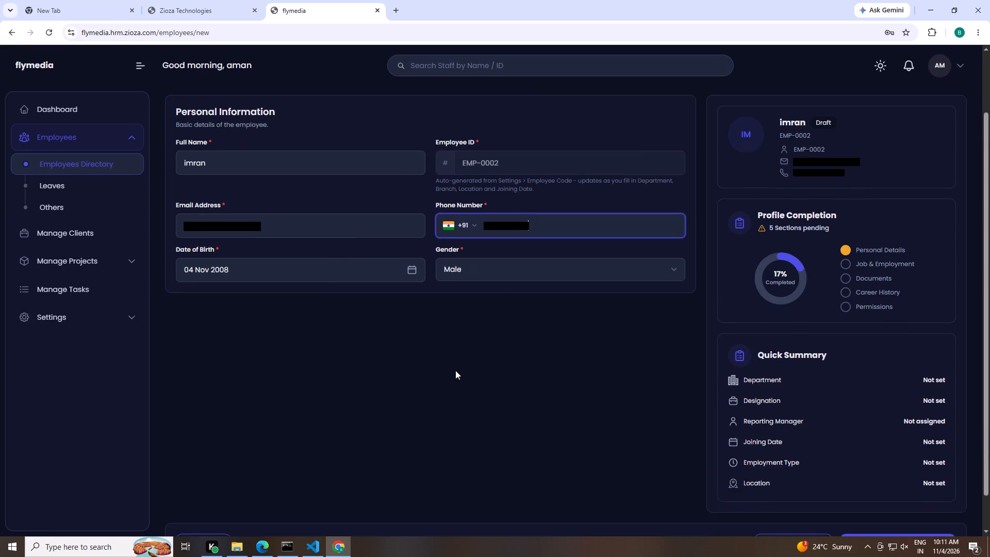
# Correct the new employee's phone number and continue to the Job & Employment section.
pyautogui.click(907, 507)
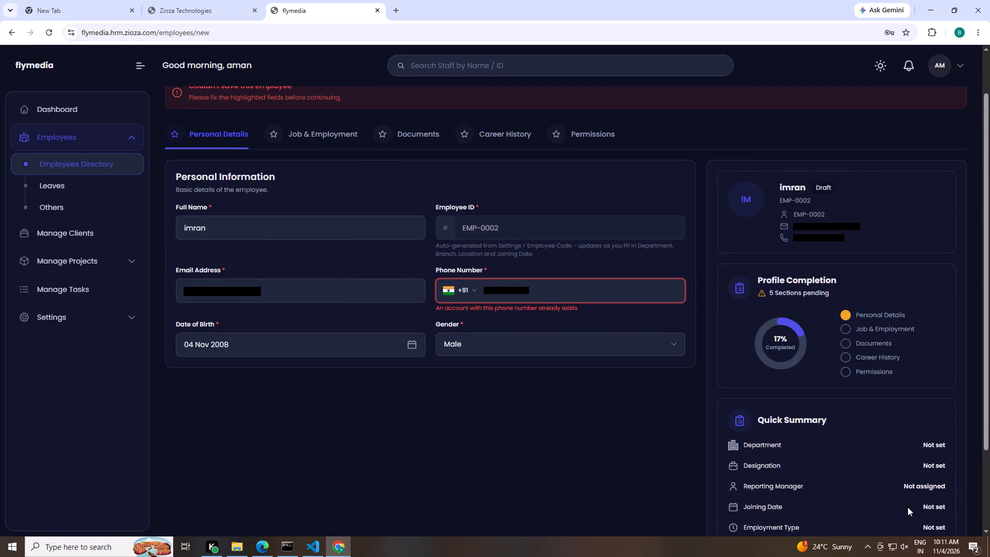
pyautogui.press('8')
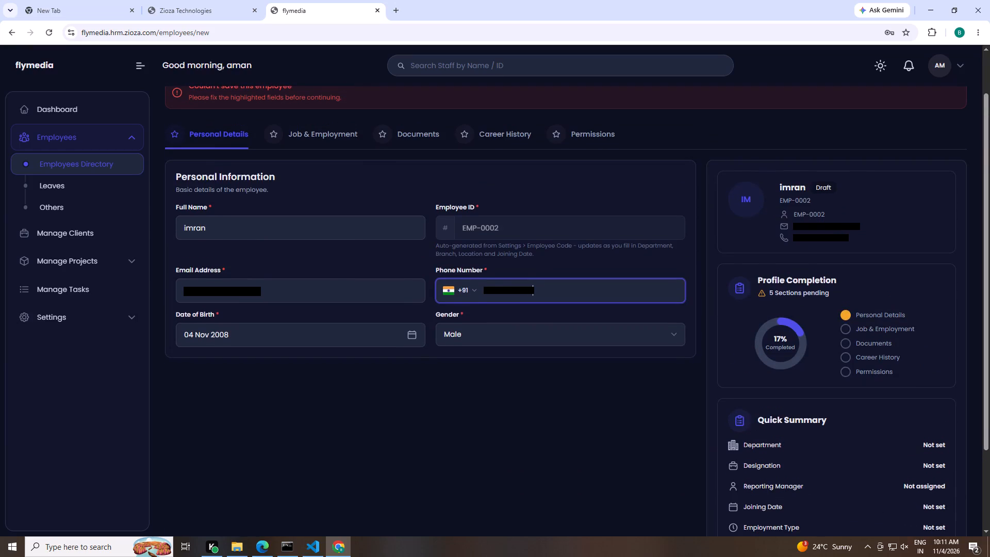
pyautogui.scroll(-6, 782, 480)
pyautogui.click(910, 509)
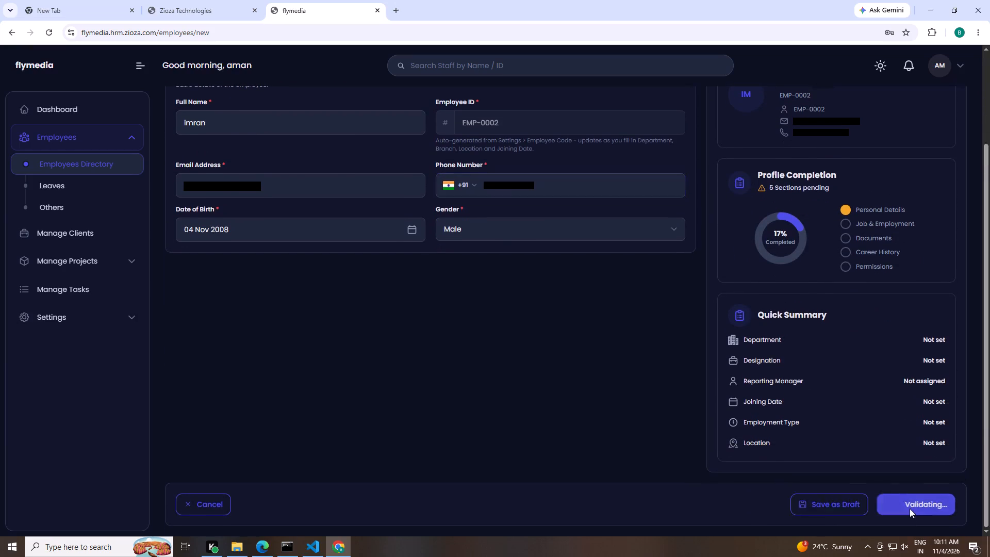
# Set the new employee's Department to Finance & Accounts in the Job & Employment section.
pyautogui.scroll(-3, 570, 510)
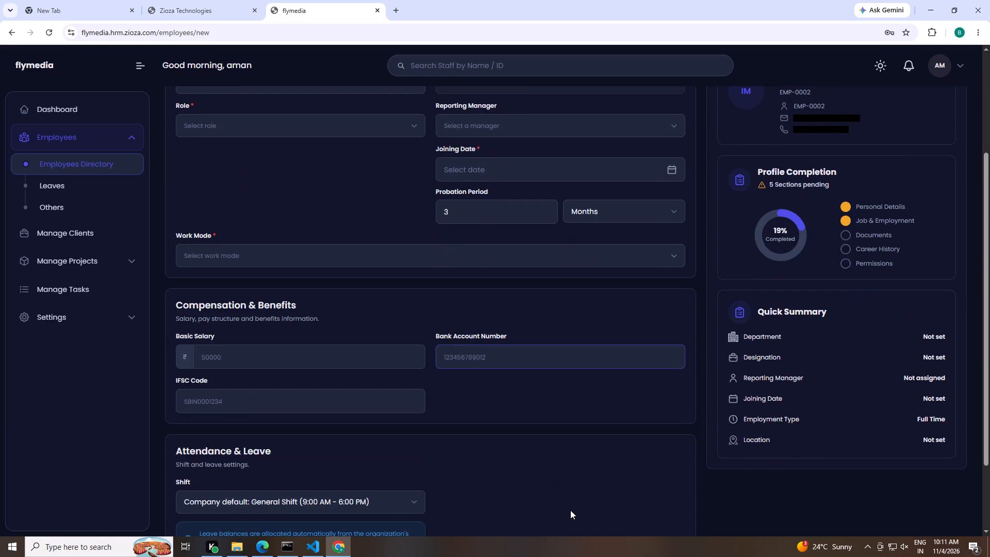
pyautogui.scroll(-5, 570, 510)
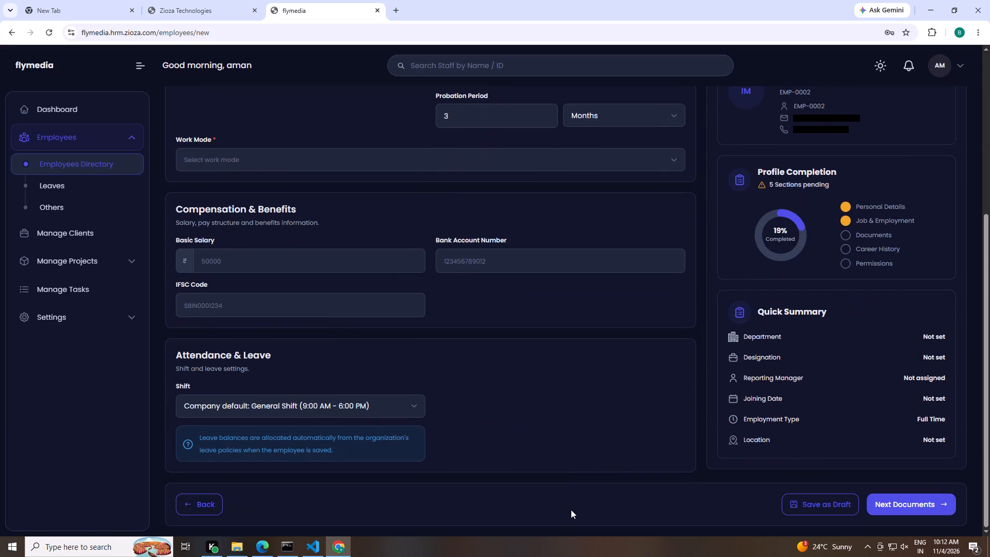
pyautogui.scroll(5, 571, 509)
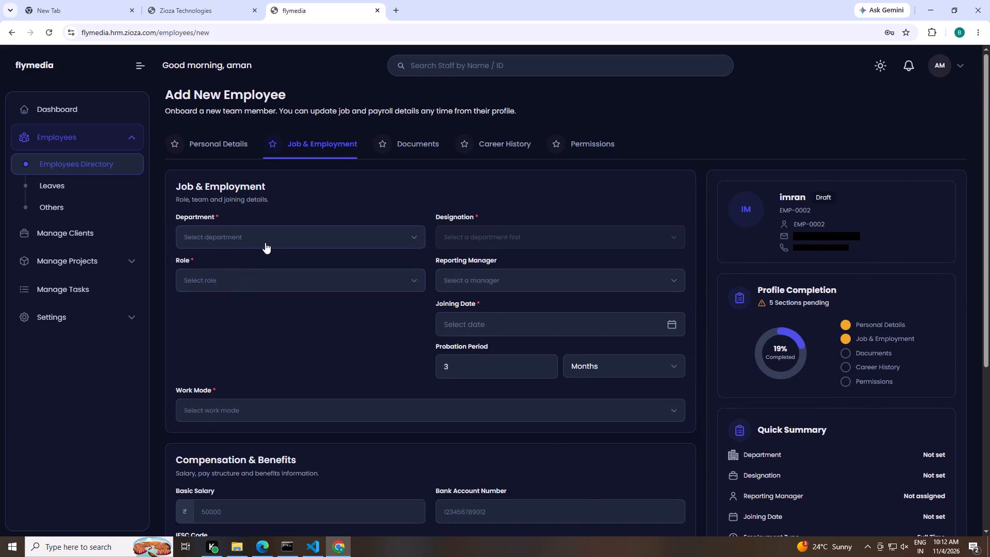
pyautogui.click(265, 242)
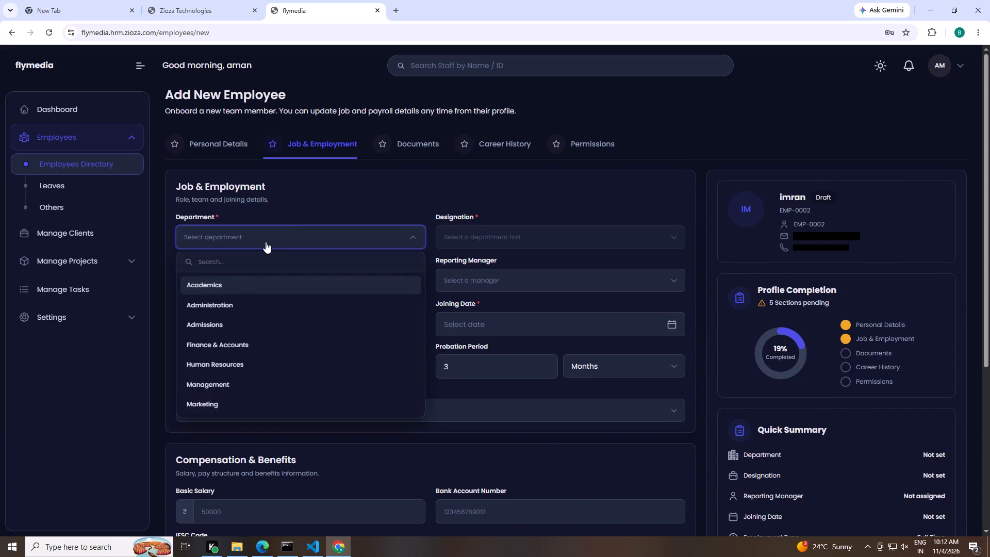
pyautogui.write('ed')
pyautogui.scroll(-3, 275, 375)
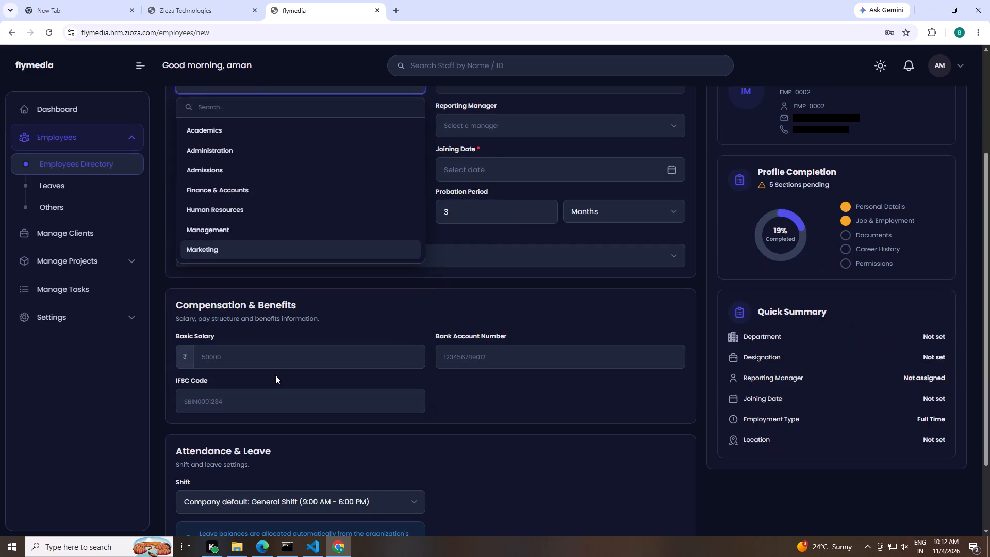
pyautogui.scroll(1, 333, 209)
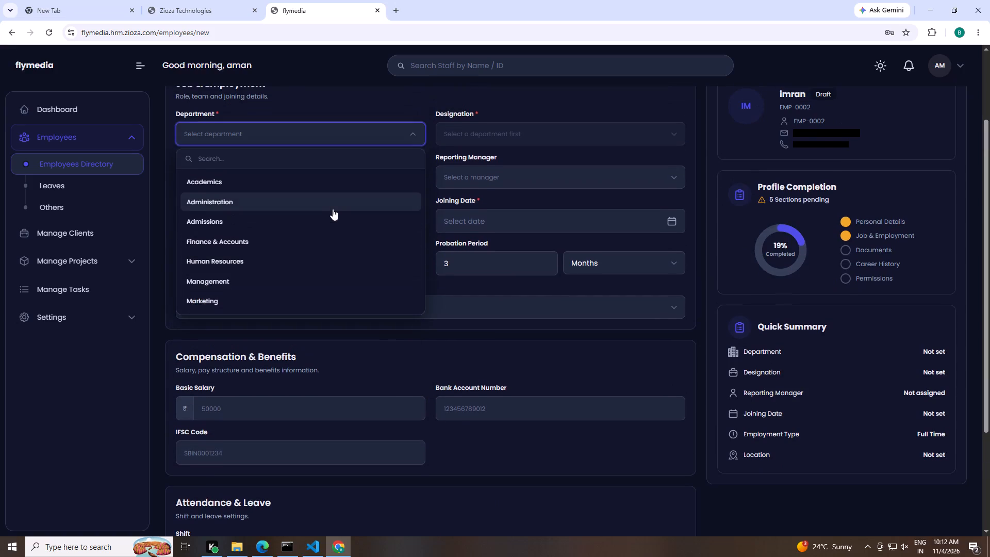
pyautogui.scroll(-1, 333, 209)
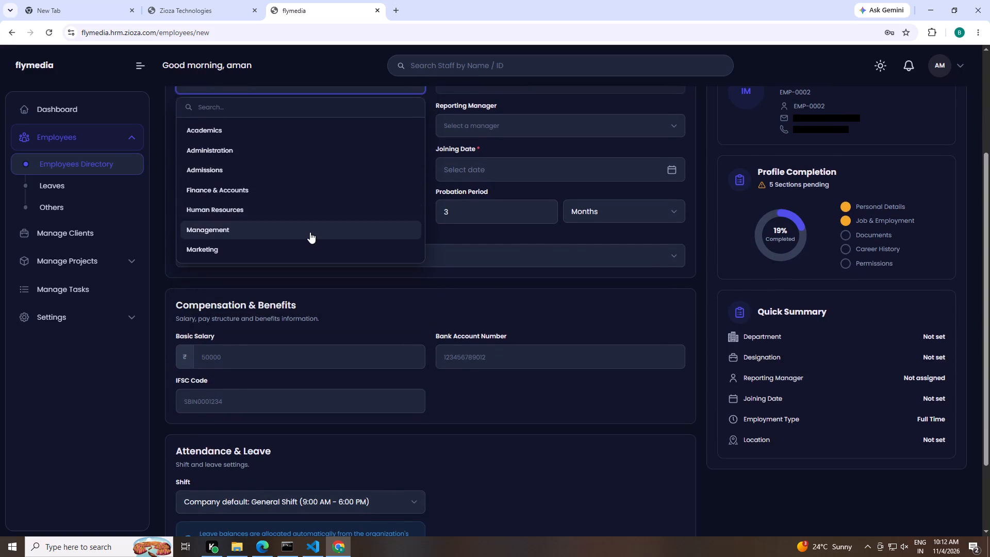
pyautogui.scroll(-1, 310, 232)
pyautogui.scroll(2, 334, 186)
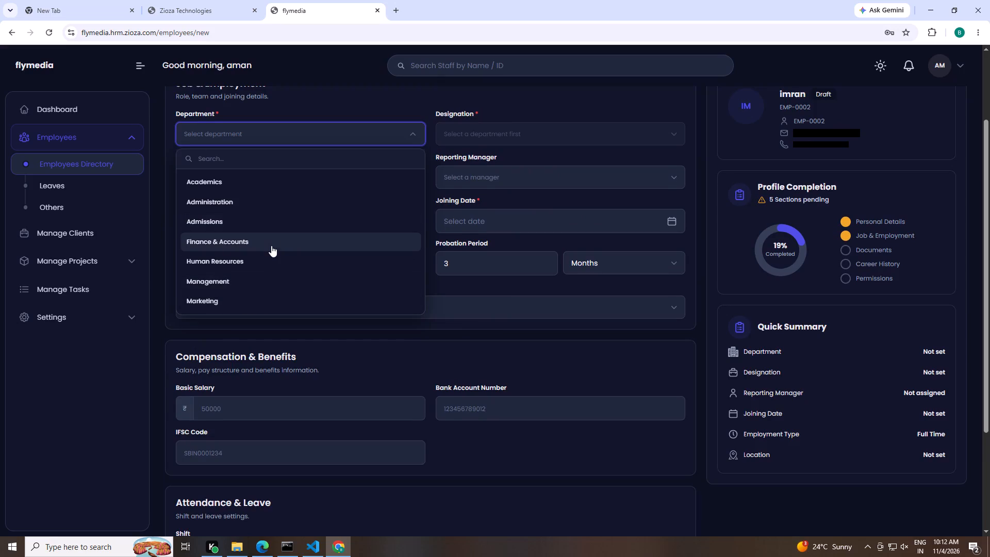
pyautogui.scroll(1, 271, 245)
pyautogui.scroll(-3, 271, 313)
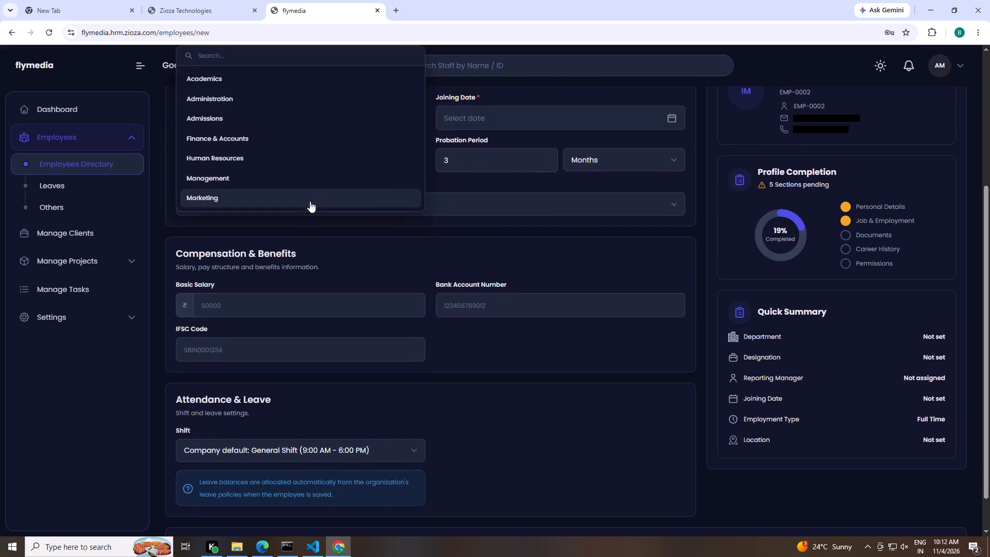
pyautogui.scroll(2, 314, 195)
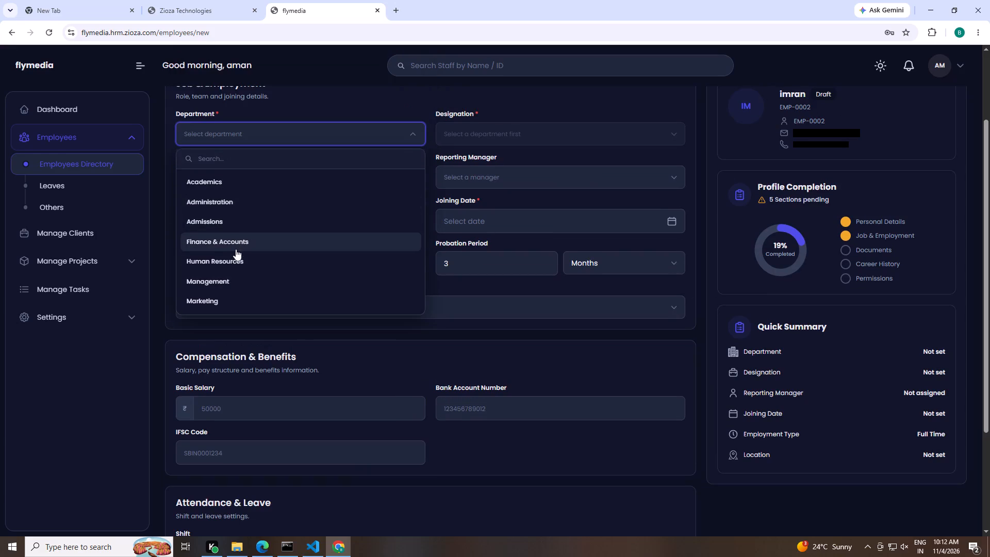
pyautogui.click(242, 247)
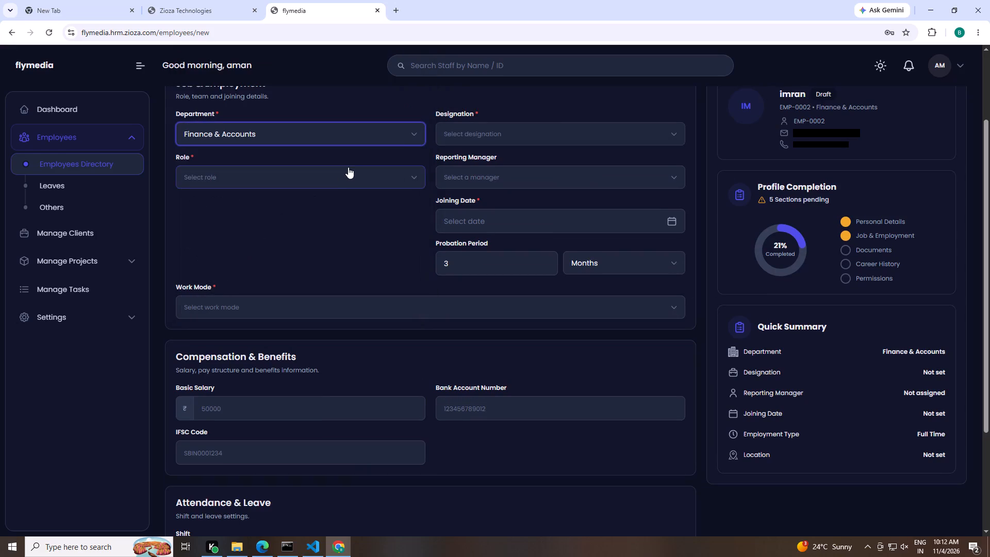
# Set the employee's Role to Employee and the Reporting Manager to aman · Manager.
pyautogui.click(348, 167)
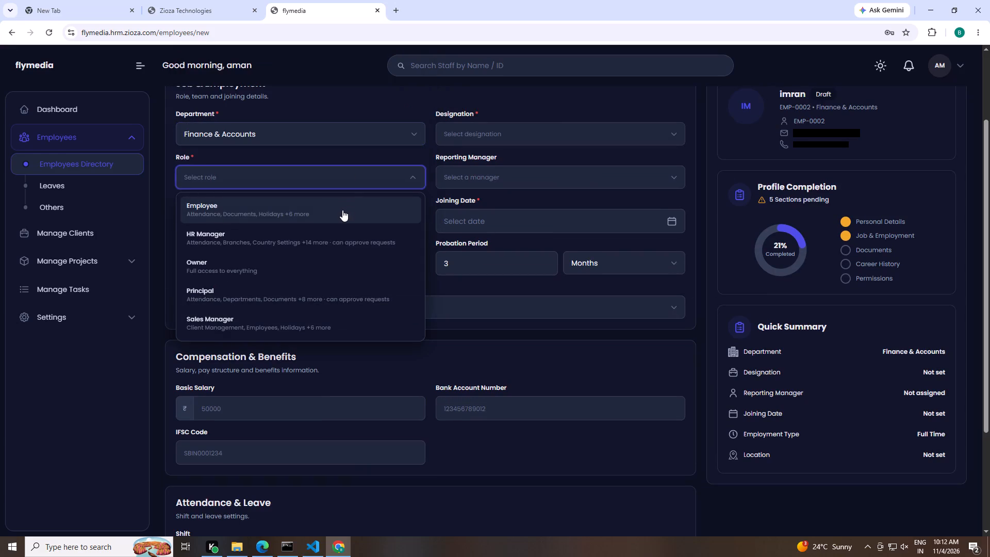
pyautogui.click(342, 210)
pyautogui.click(505, 173)
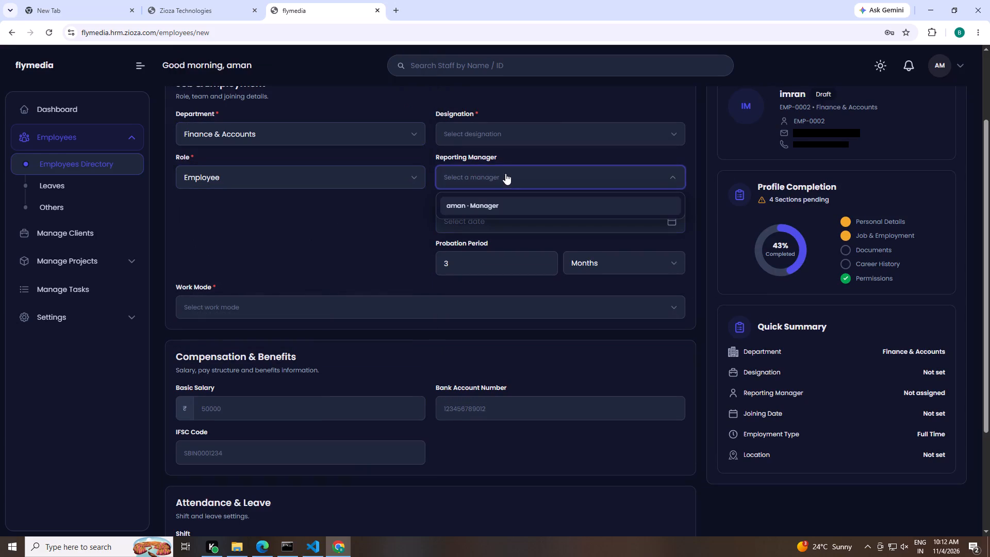
pyautogui.click(485, 208)
# Examine the Designation options offered for the Finance & Accounts department.
pyautogui.click(504, 132)
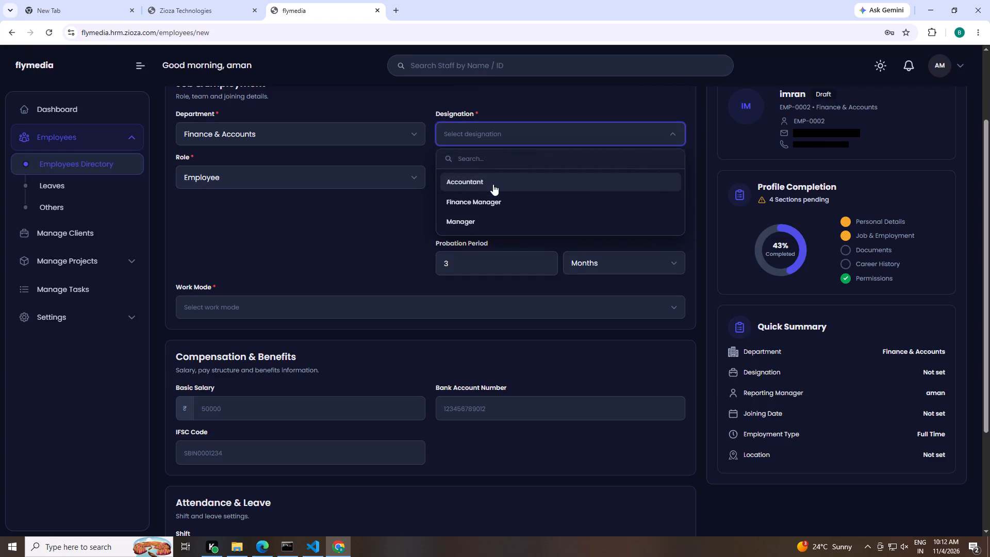
pyautogui.click(224, 178)
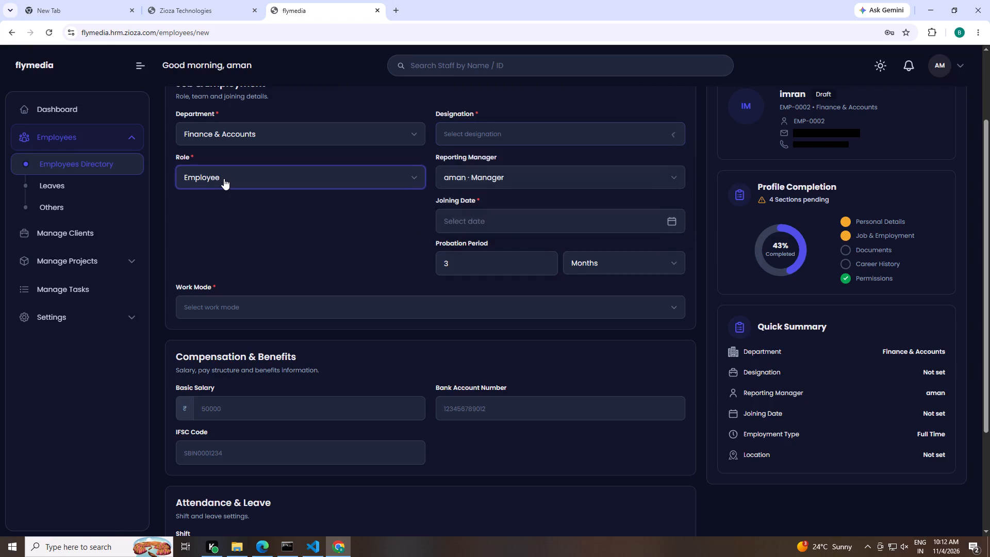
pyautogui.click(515, 147)
pyautogui.click(505, 134)
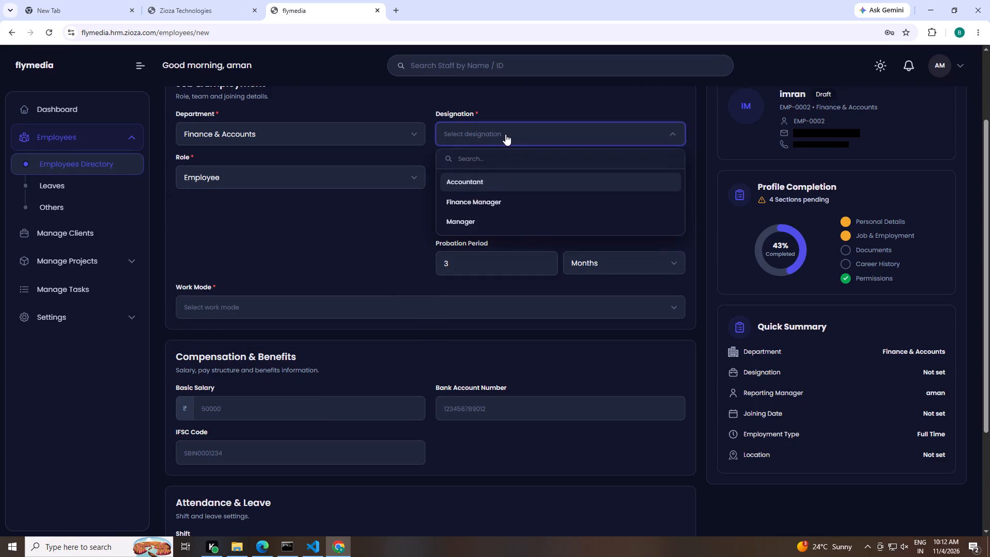
pyautogui.scroll(-2, 480, 212)
pyautogui.scroll(3, 480, 212)
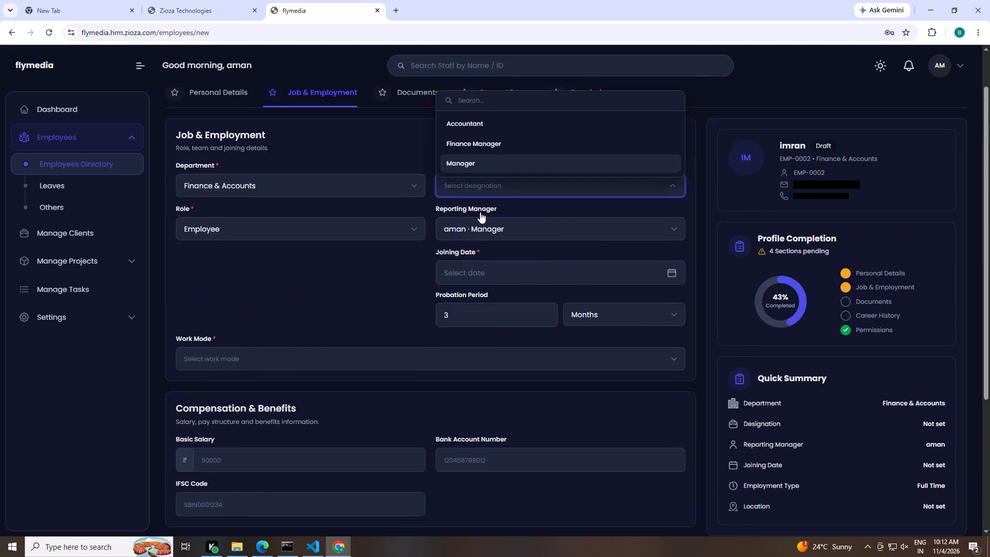
pyautogui.scroll(3, 477, 216)
# Review the employee's Personal Details section and return to Job & Employment.
pyautogui.click(219, 141)
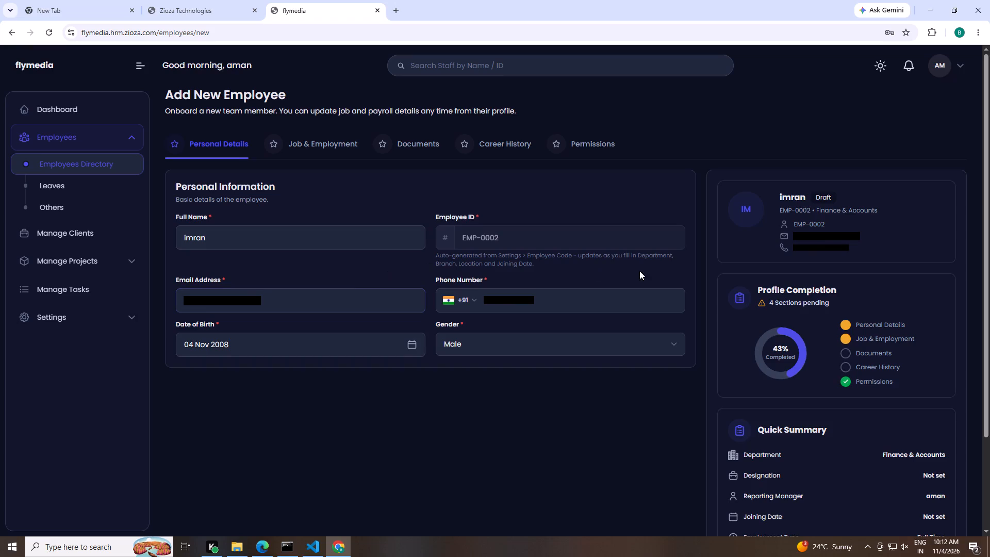
pyautogui.scroll(-3, 867, 349)
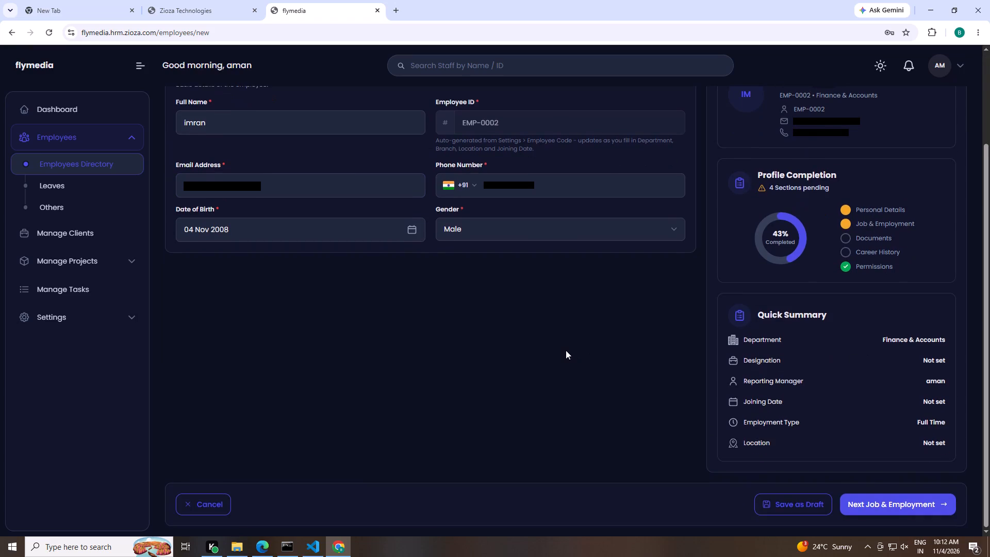
pyautogui.click(887, 500)
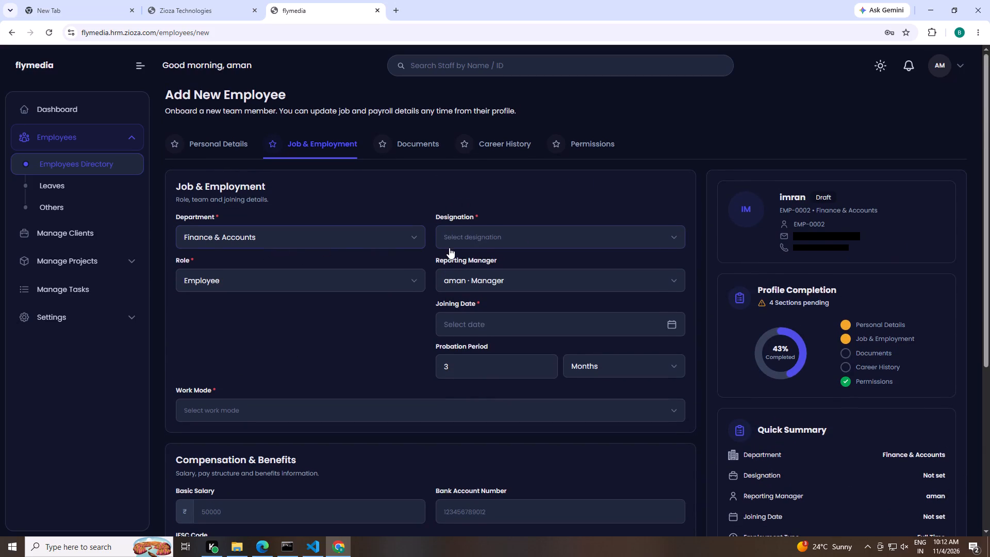
# Change the employee's Department to Marketing.
pyautogui.click(449, 248)
pyautogui.click(323, 239)
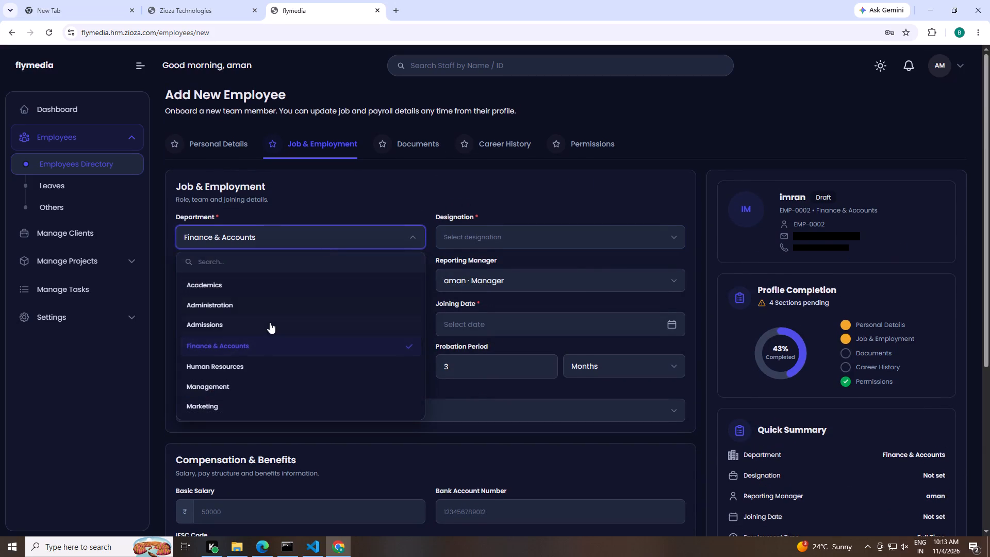
pyautogui.scroll(-1, 270, 327)
pyautogui.scroll(2, 270, 327)
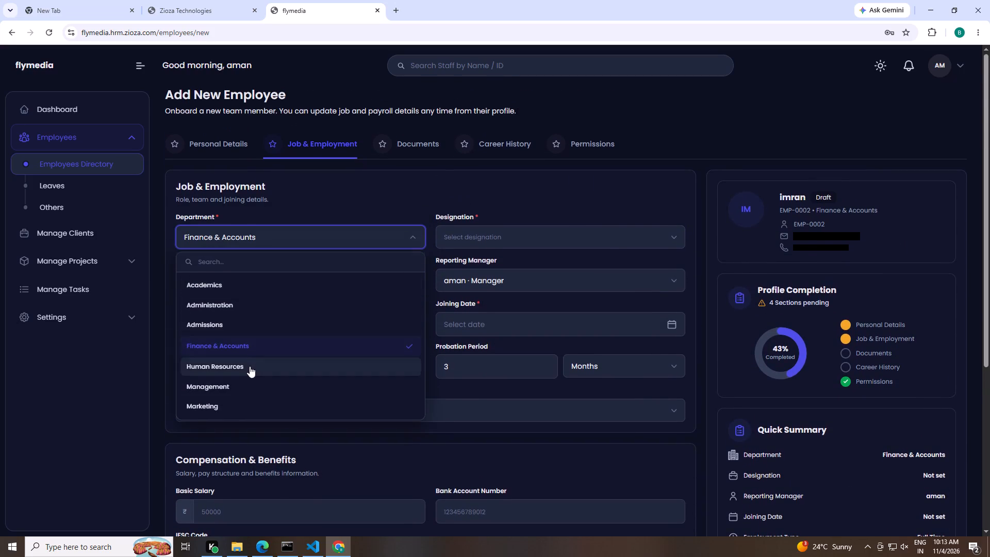
pyautogui.scroll(-1, 220, 397)
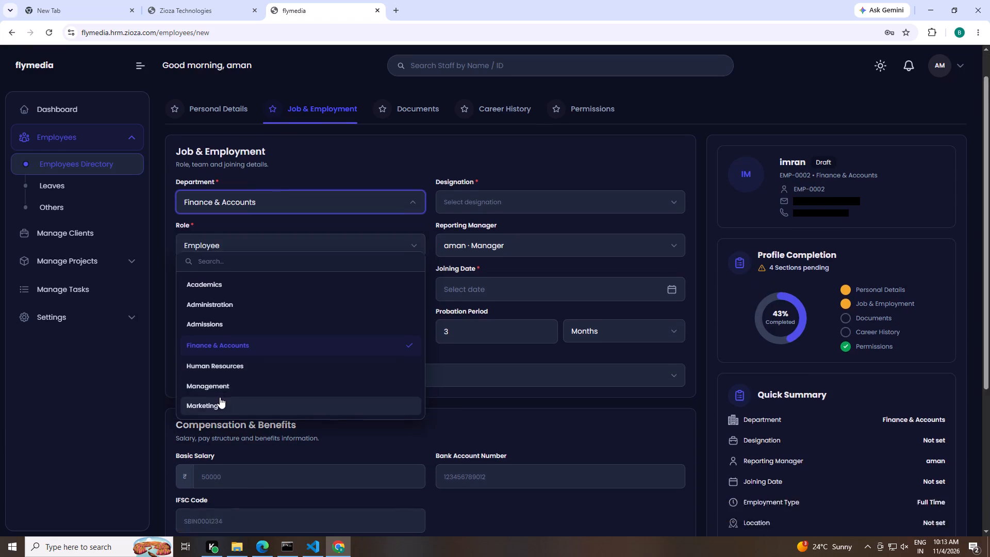
pyautogui.scroll(1, 259, 347)
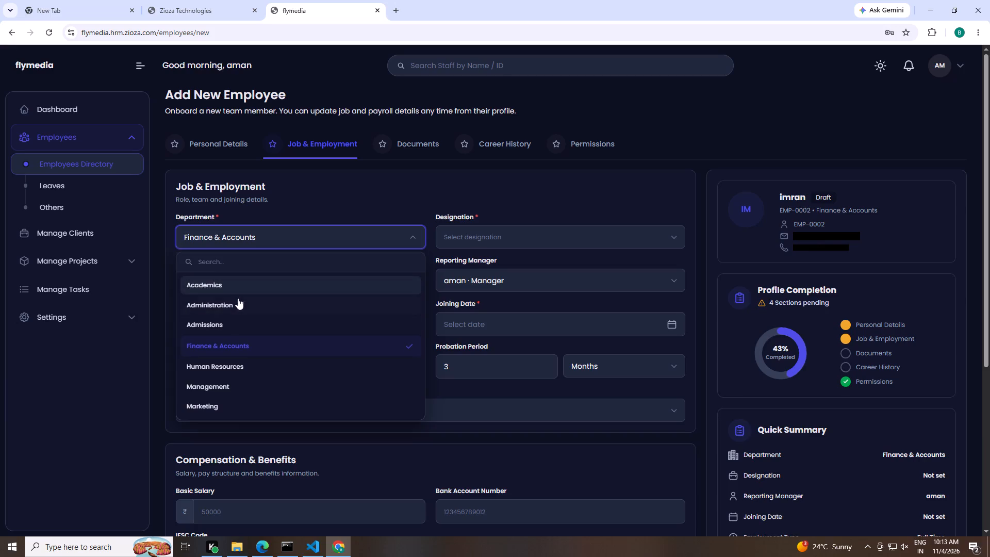
pyautogui.click(230, 402)
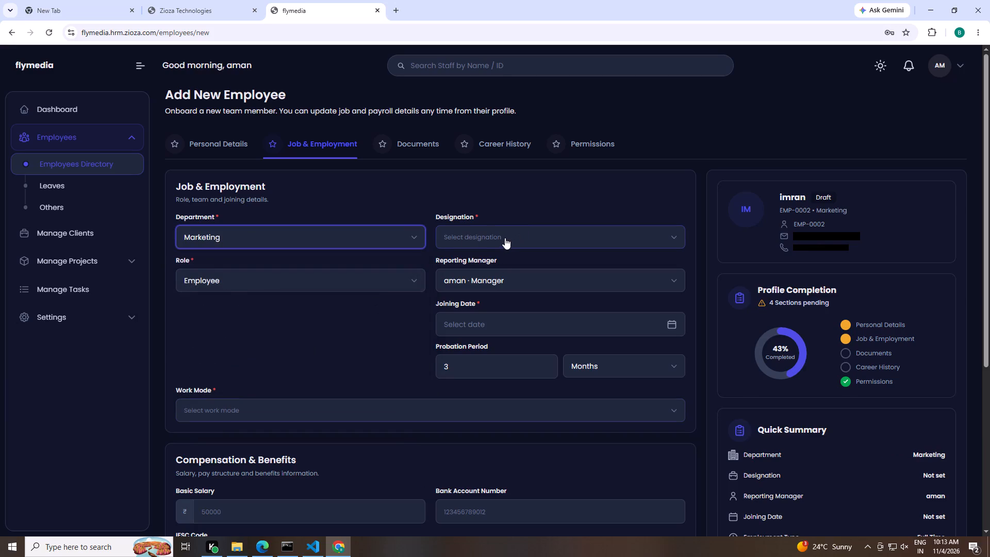
# Check the Reporting Manager choices and the Designation options offered for the Marketing department.
pyautogui.click(497, 285)
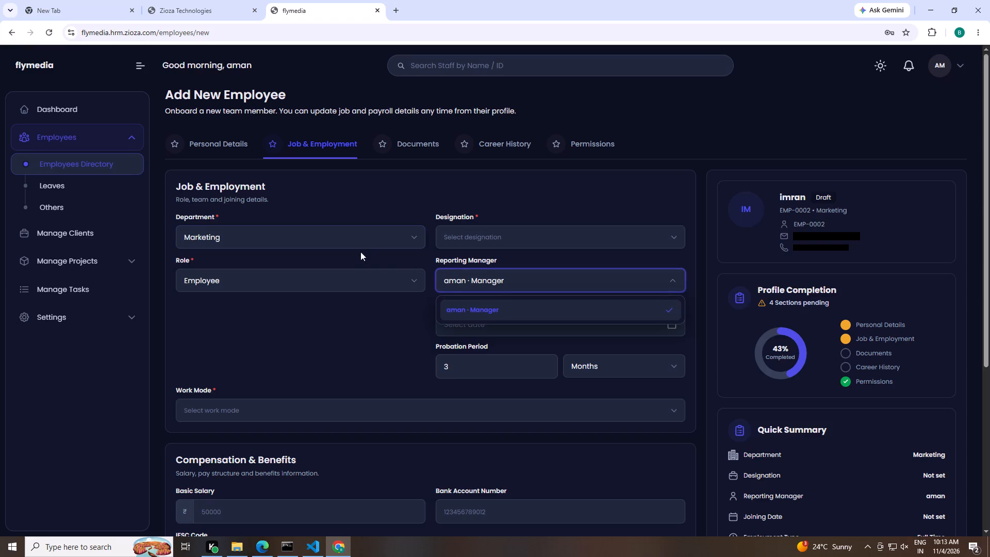
pyautogui.click(361, 243)
pyautogui.click(653, 283)
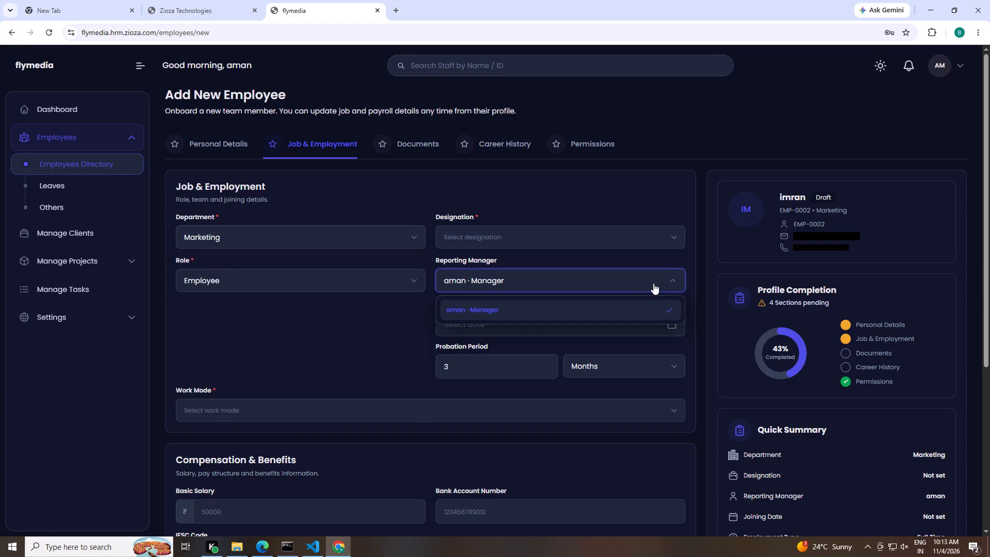
pyautogui.click(653, 283)
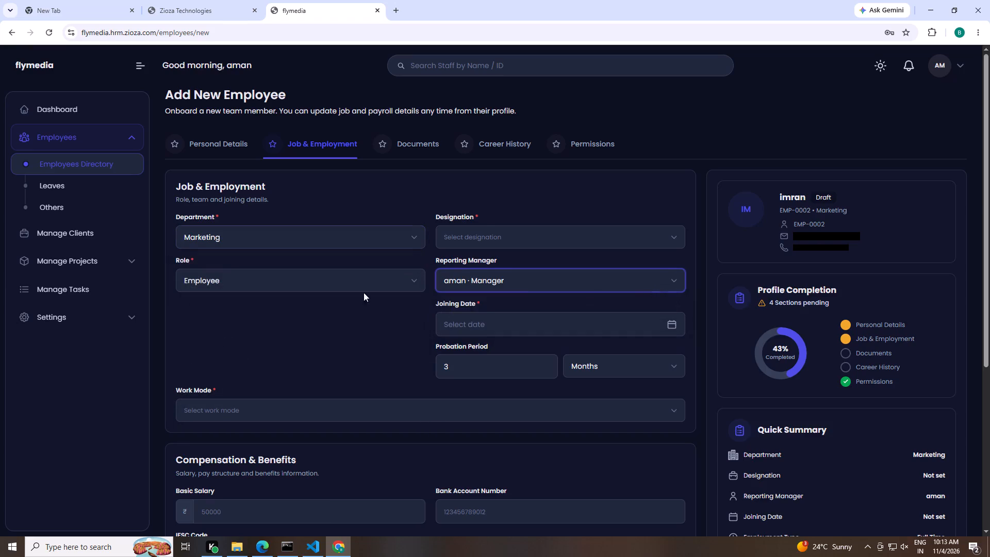
pyautogui.click(484, 227)
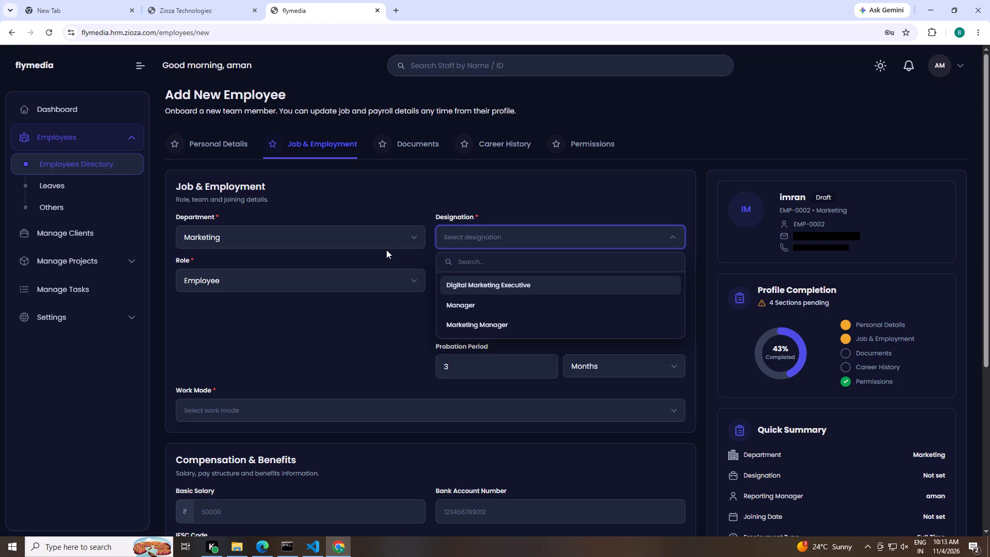
# Search the employee's Department options for "it" and for "de", and look through the full list of departments.
pyautogui.click(346, 237)
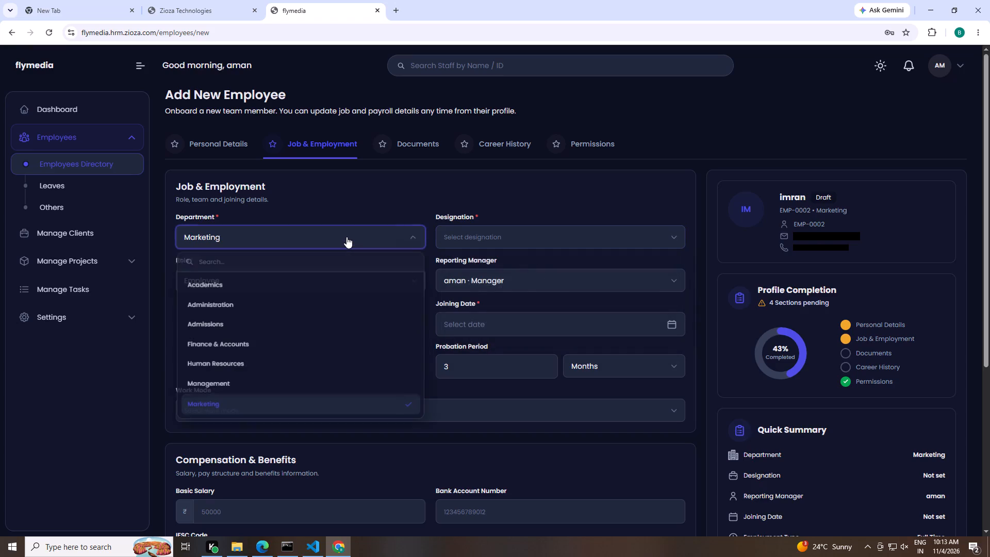
pyautogui.scroll(-1, 251, 346)
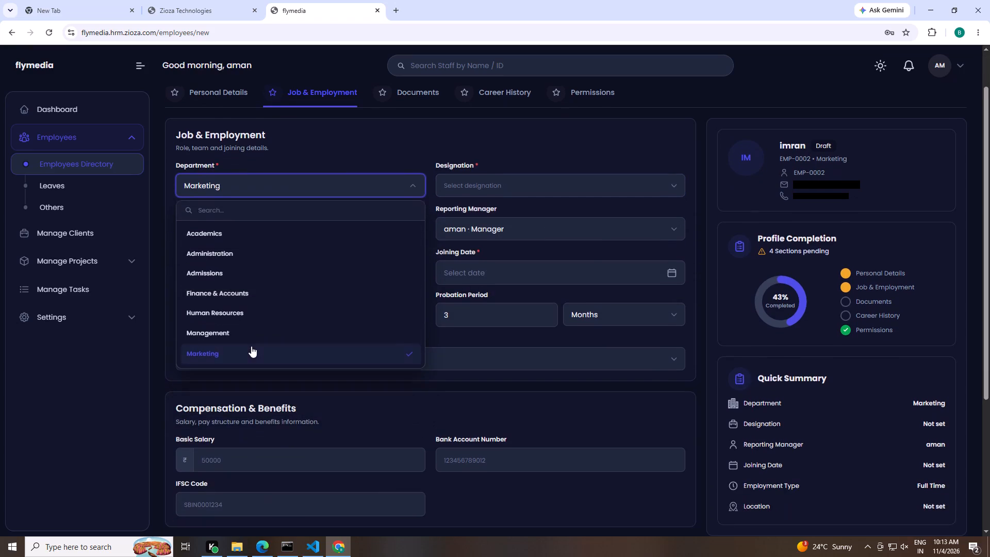
pyautogui.scroll(1, 257, 307)
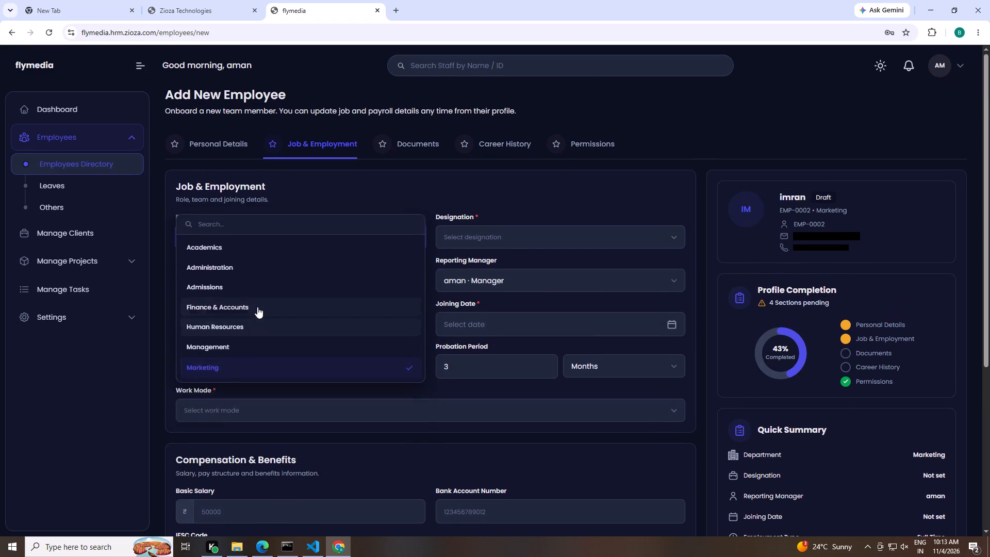
pyautogui.click(273, 254)
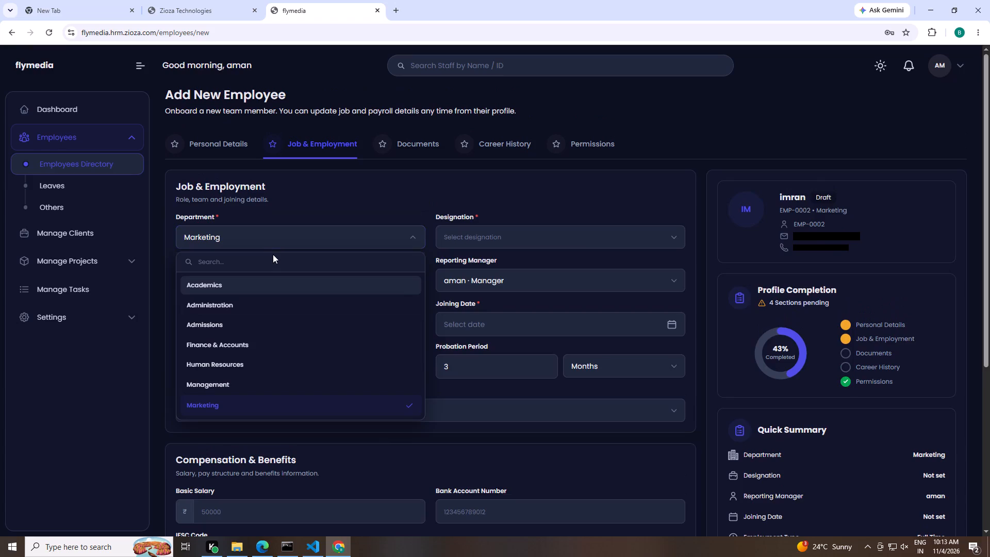
pyautogui.click(270, 257)
pyautogui.click(243, 261)
pyautogui.write('it')
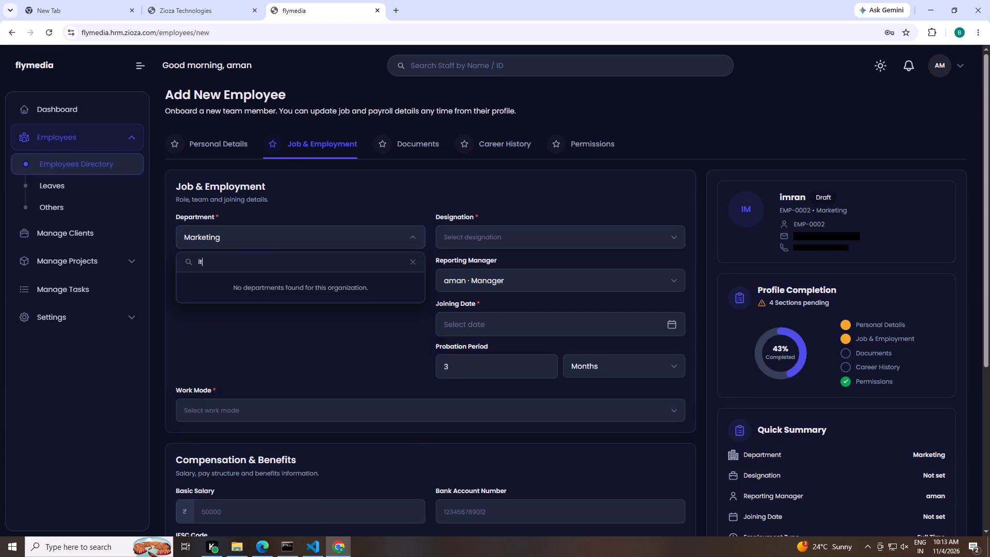
pyautogui.press('BackSpace')
pyautogui.press('BackSpace')
pyautogui.press('BackSpace')
pyautogui.press('BackSpace')
pyautogui.press('BackSpace')
pyautogui.press('BackSpace')
pyautogui.press('BackSpace')
pyautogui.press('BackSpace')
pyautogui.press('BackSpace')
pyautogui.press('BackSpace')
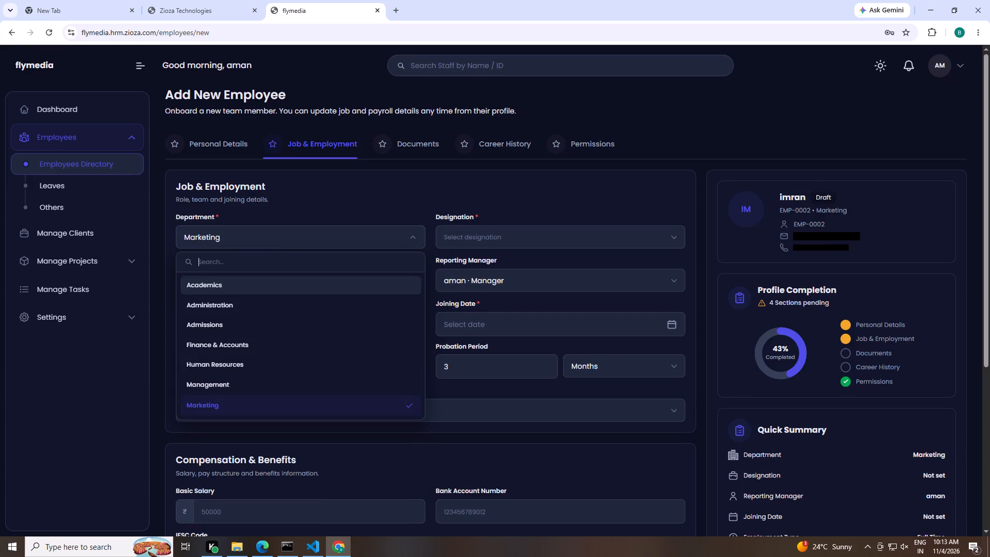
pyautogui.write('de')
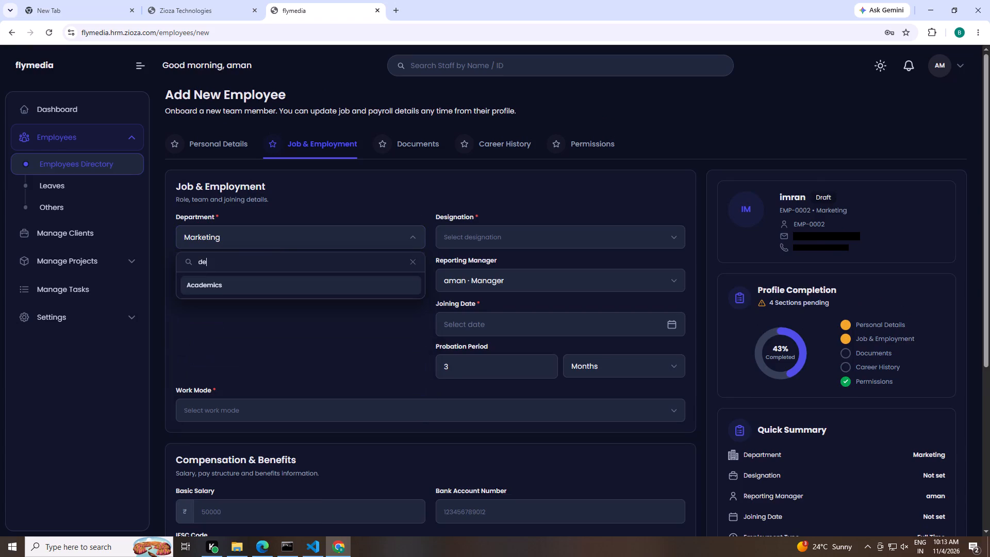
pyautogui.press('BackSpace')
pyautogui.press('BackSpace')
pyautogui.press('BackSpace')
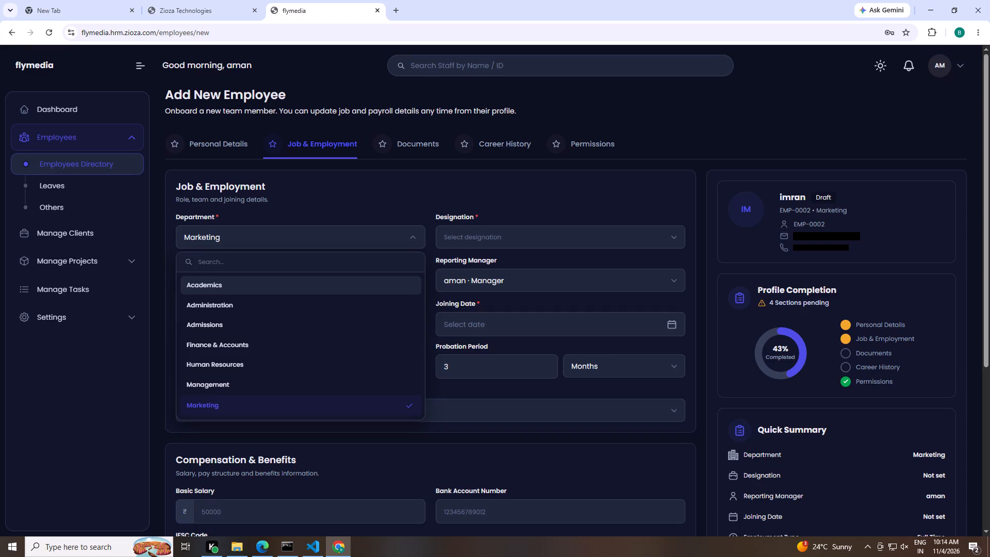
pyautogui.scroll(-1, 240, 370)
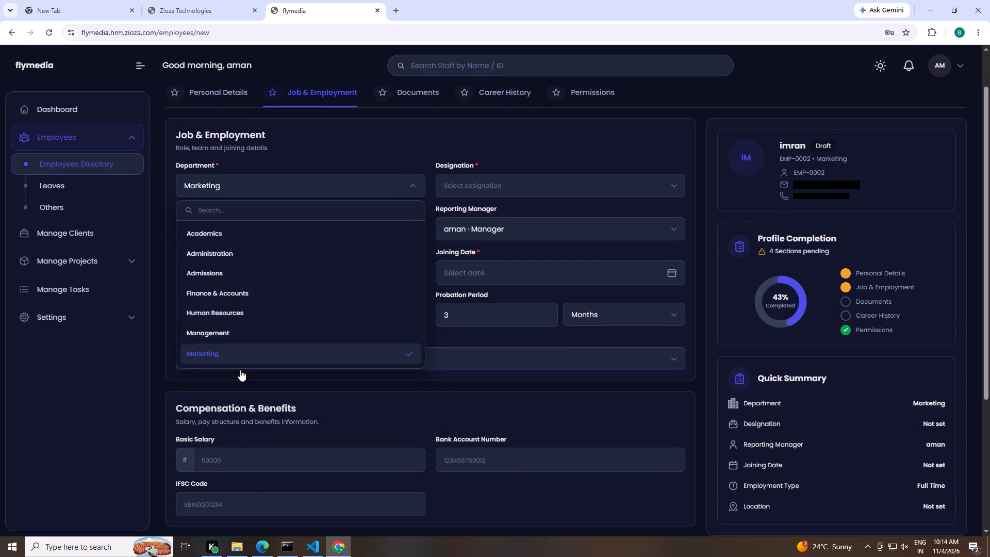
pyautogui.scroll(2, 237, 329)
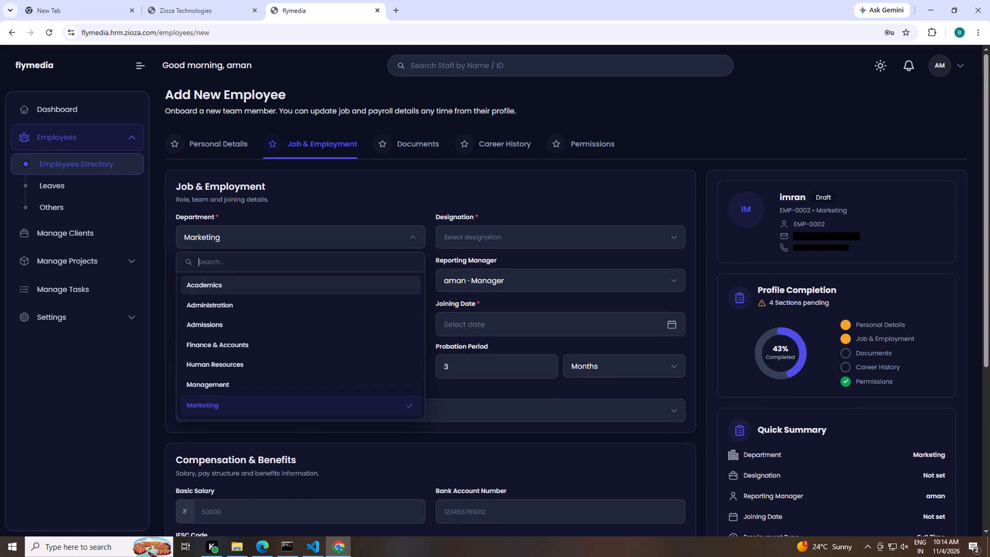
pyautogui.click(257, 237)
pyautogui.click(256, 253)
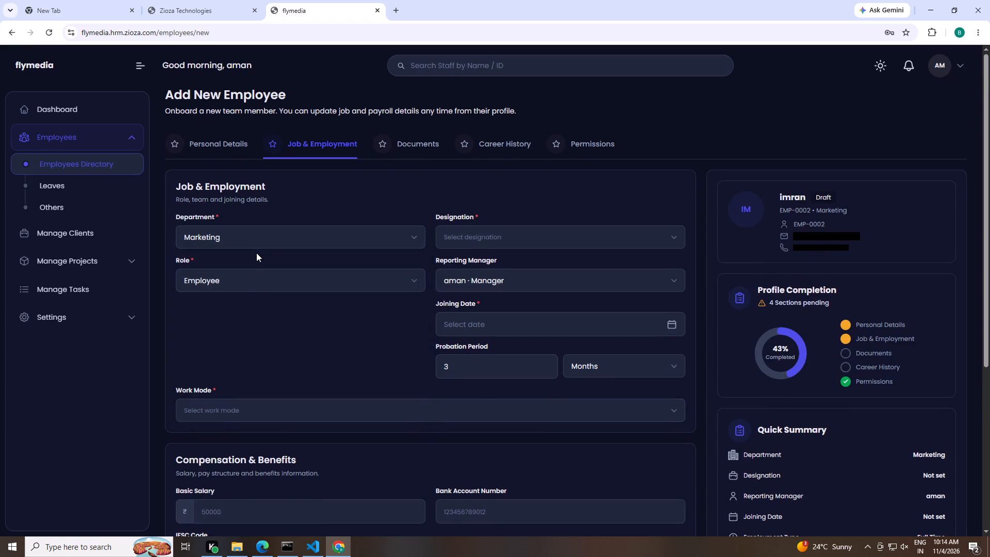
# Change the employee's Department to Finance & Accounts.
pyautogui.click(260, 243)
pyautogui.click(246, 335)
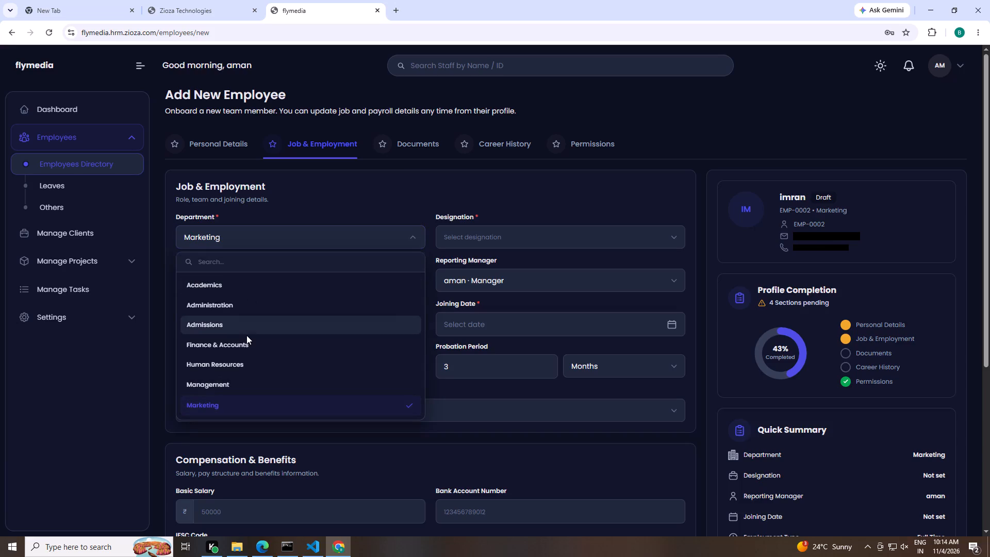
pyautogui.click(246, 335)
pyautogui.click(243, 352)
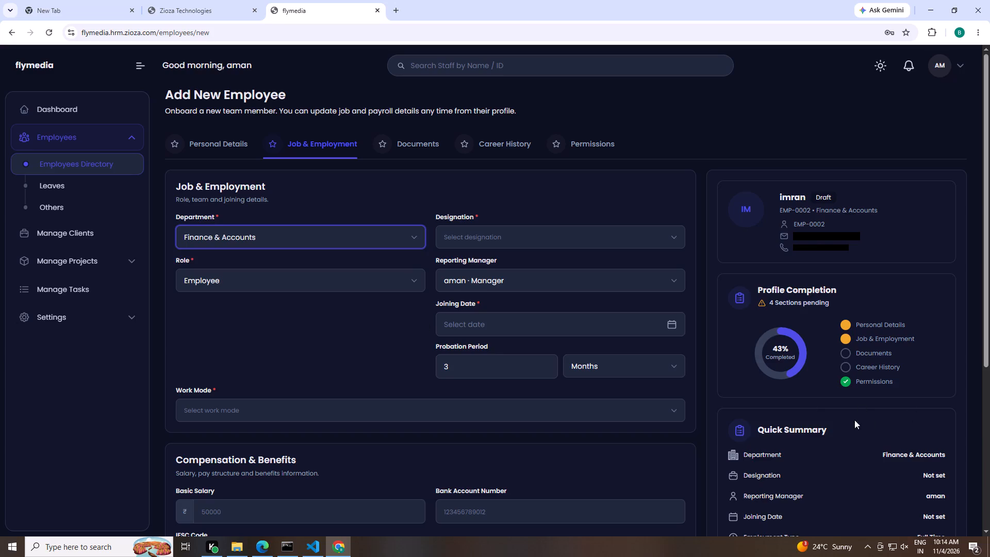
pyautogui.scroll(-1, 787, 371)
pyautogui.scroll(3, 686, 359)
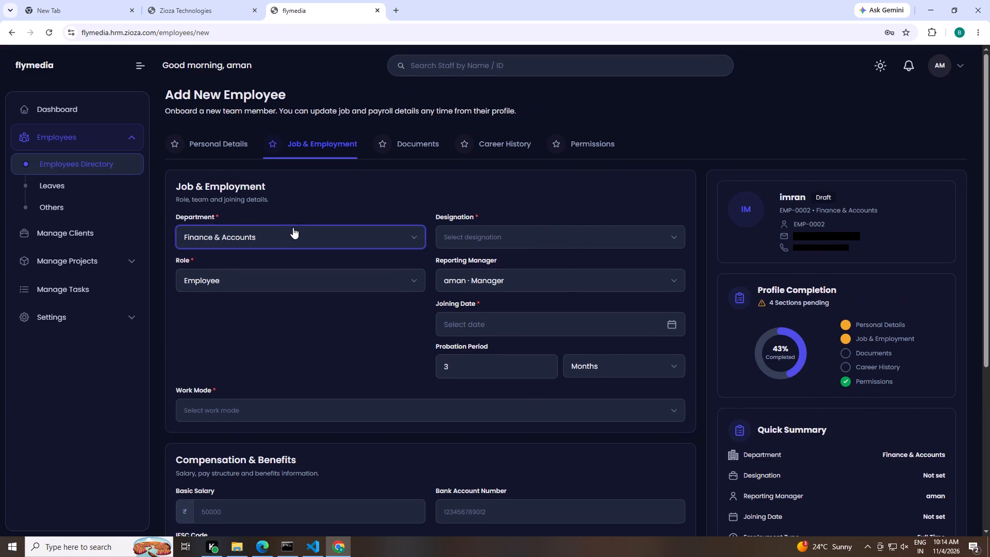
# Look through the Department options again and review the employee's Personal Details section and Quick Summary.
pyautogui.click(296, 224)
pyautogui.click(291, 234)
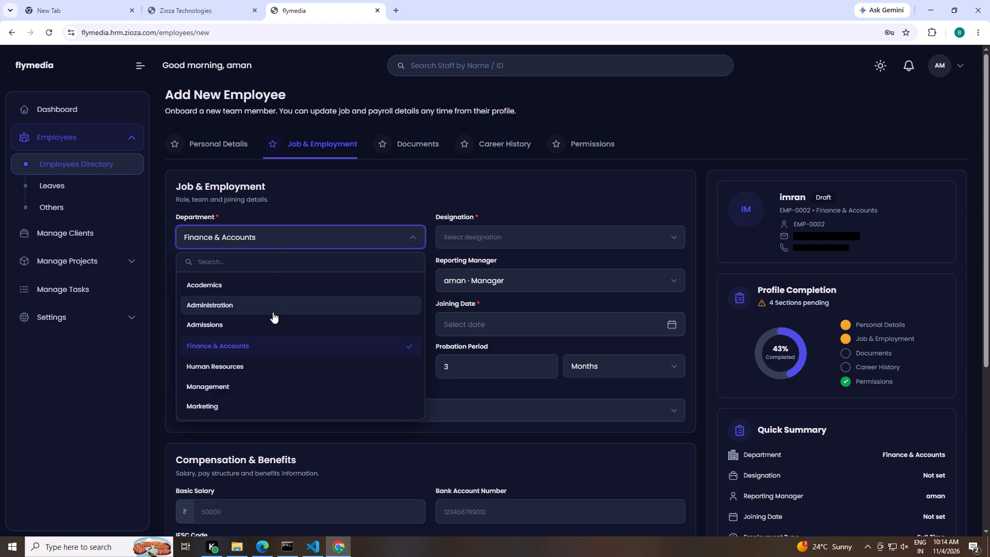
pyautogui.scroll(-1, 270, 392)
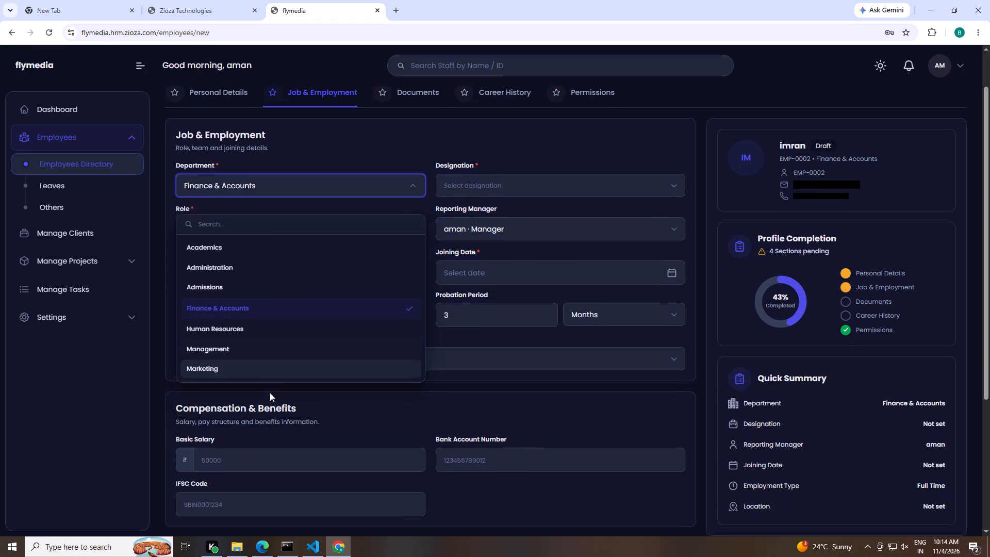
pyautogui.scroll(5, 634, 329)
pyautogui.click(232, 149)
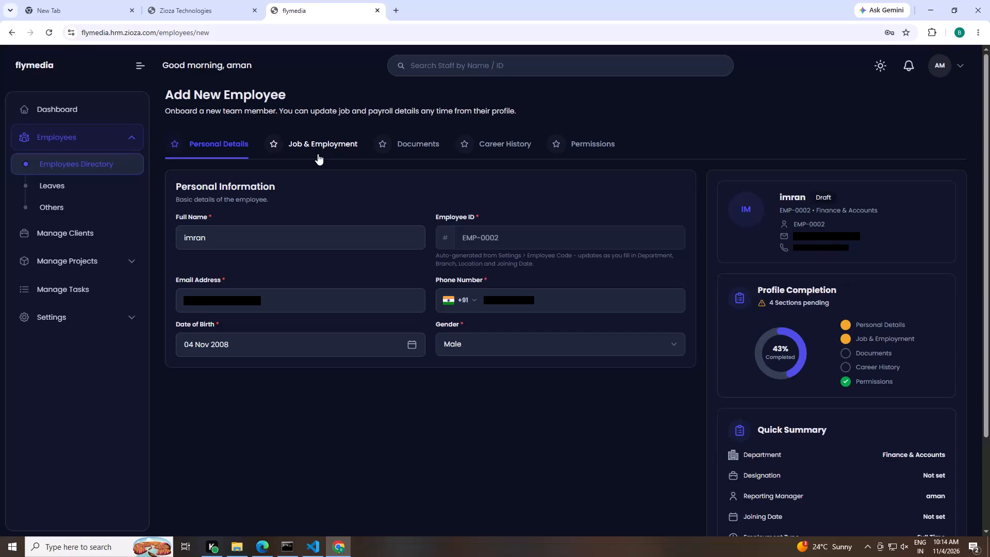
pyautogui.scroll(-2, 801, 421)
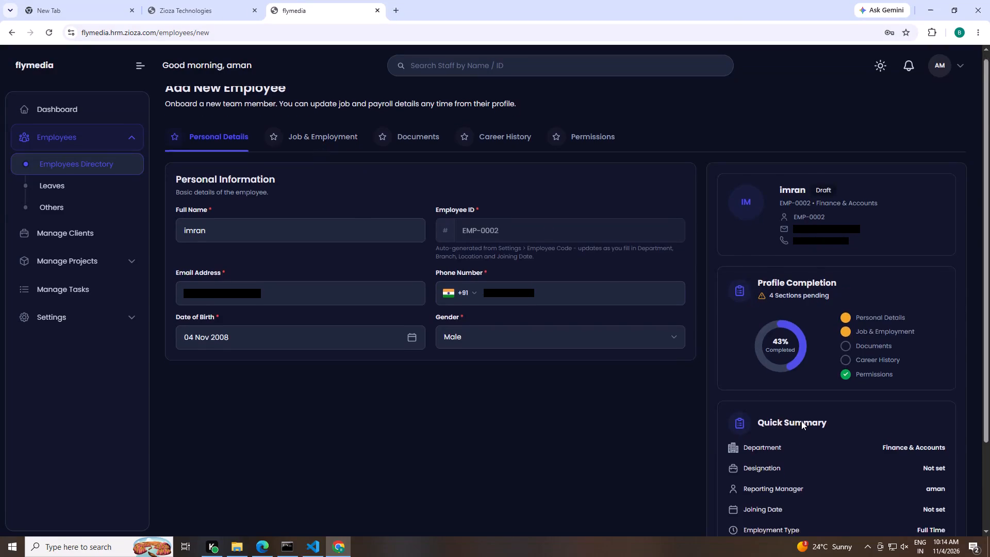
pyautogui.scroll(-1, 801, 421)
pyautogui.scroll(3, 793, 422)
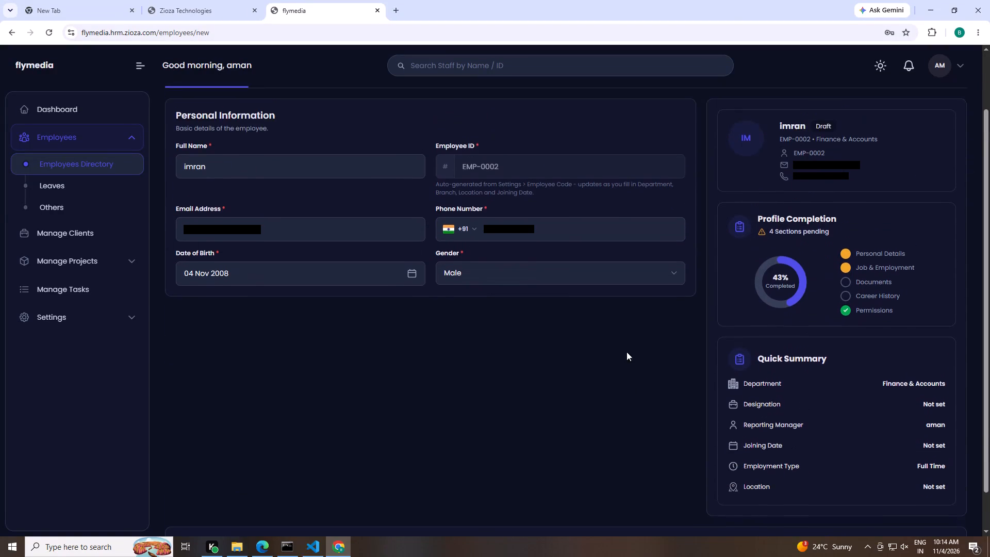
# Switch to the Zioza Technologies workspace and delete the flymedia tenant from the platform's Tenants list.
pyautogui.click(206, 0)
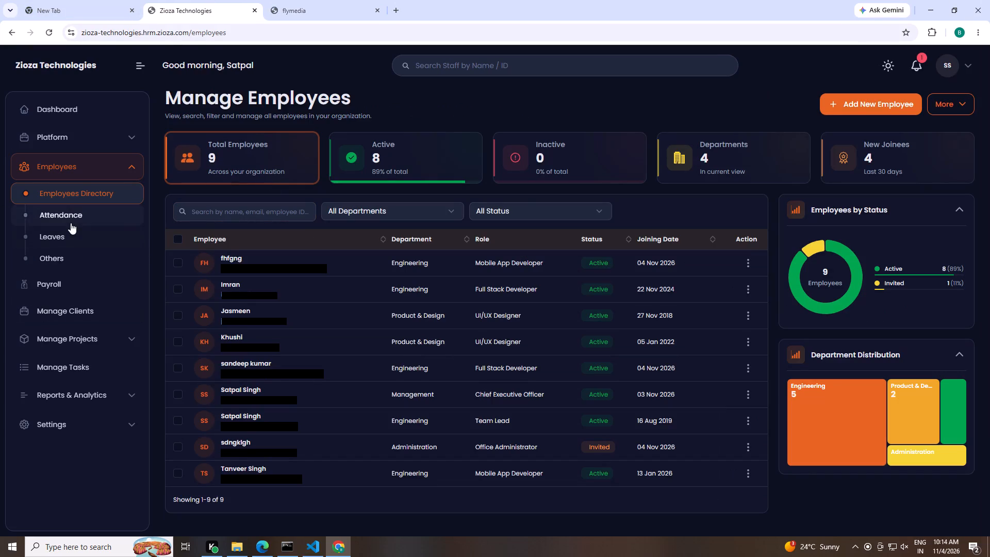
pyautogui.scroll(4, 64, 223)
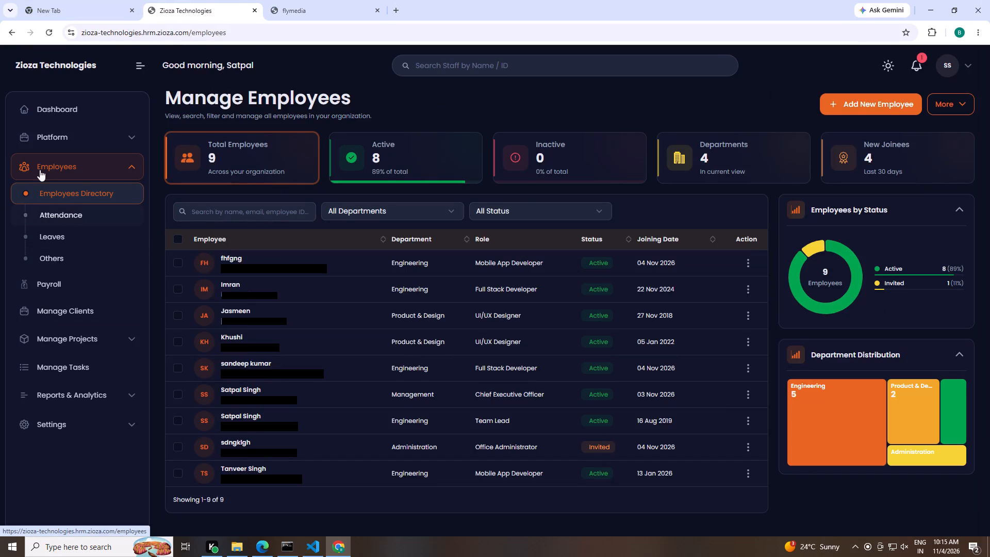
pyautogui.click(75, 141)
pyautogui.click(74, 171)
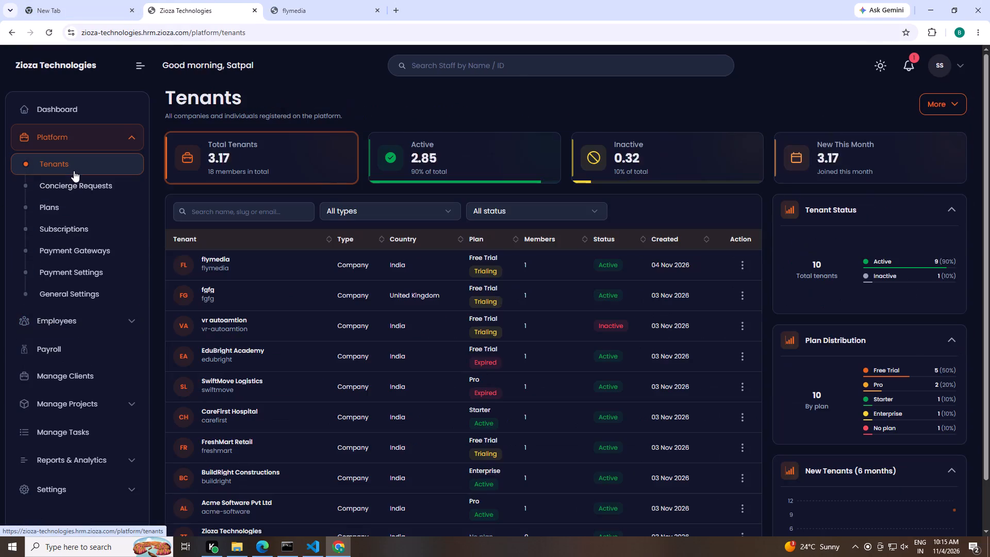
pyautogui.click(737, 264)
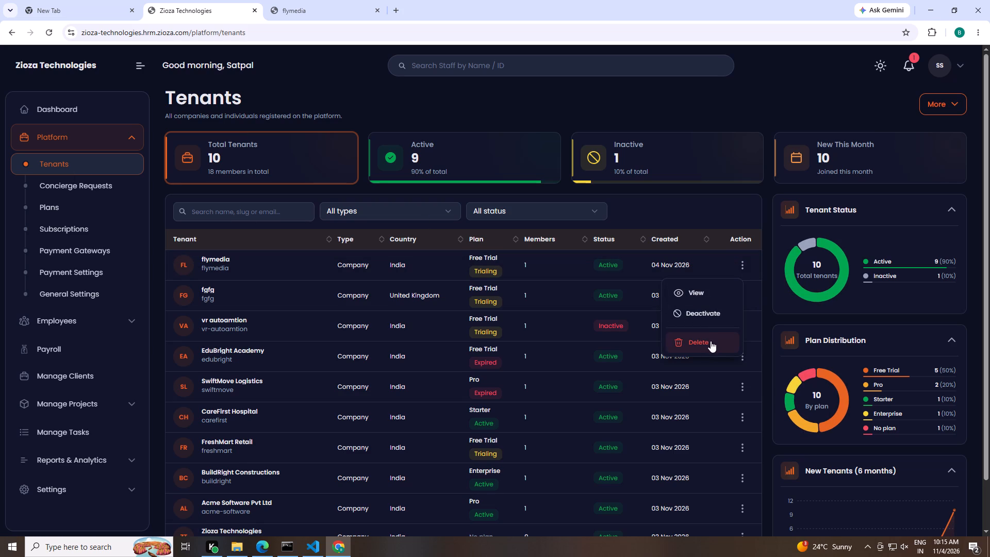
pyautogui.click(711, 341)
pyautogui.click(568, 334)
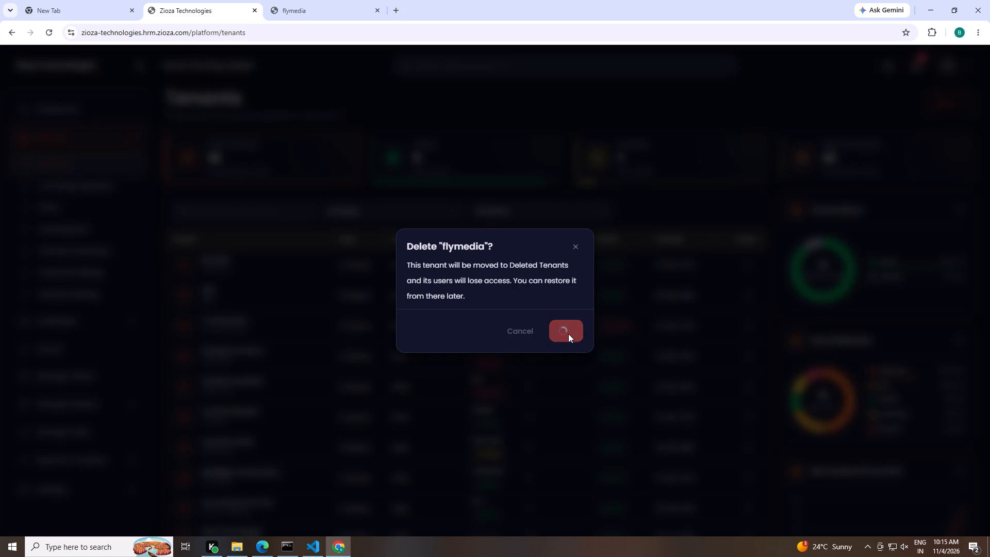
# Reload the flymedia workspace page to check whether it is still accessible.
pyautogui.click(297, 0)
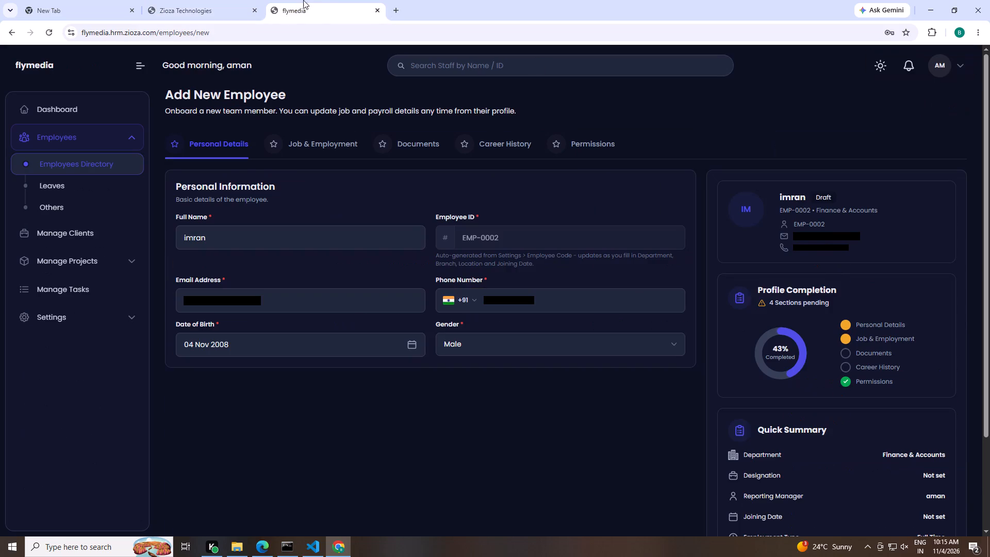
pyautogui.click(44, 34)
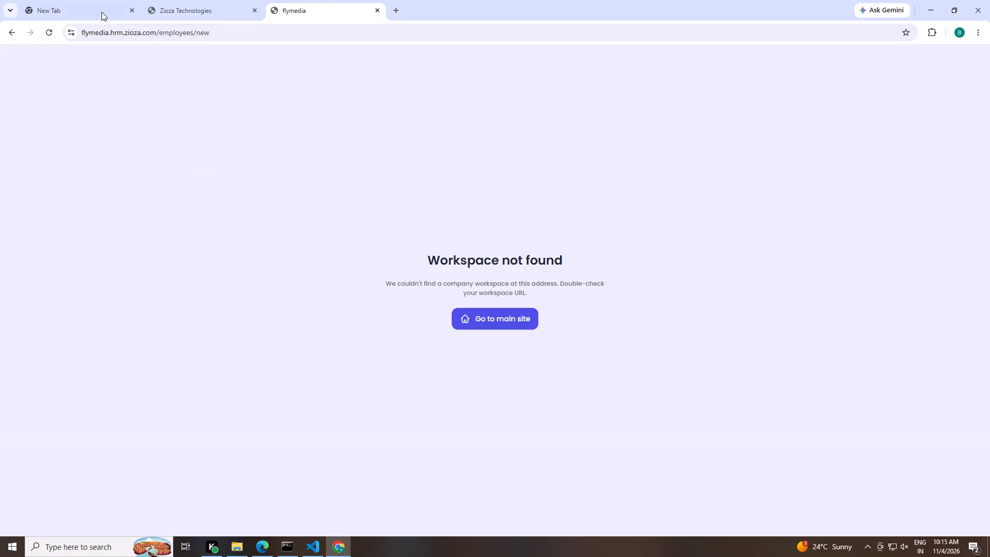
# Permanently delete flymedia from the Deleted Tenants records in the Zioza Technologies workspace.
pyautogui.click(112, 2)
pyautogui.click(173, 0)
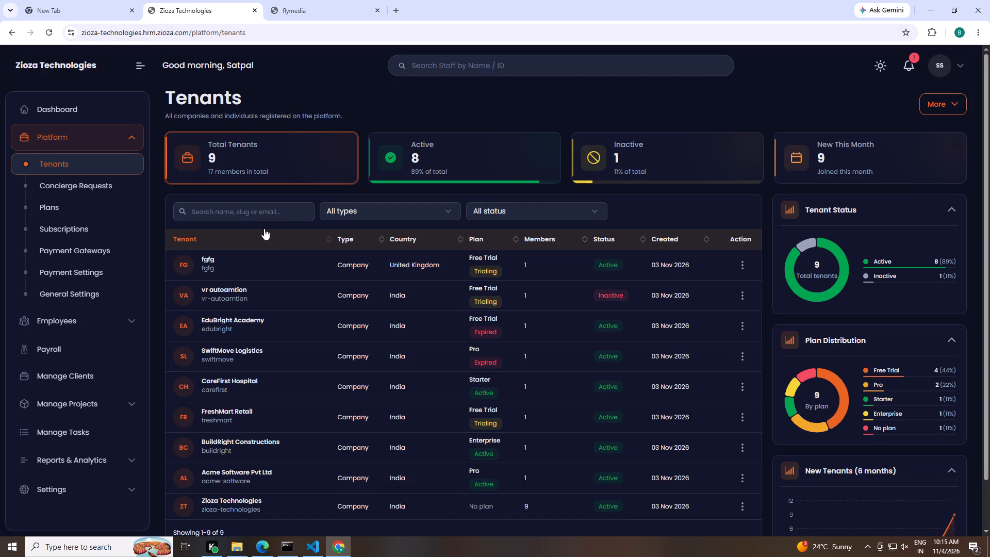
pyautogui.click(948, 100)
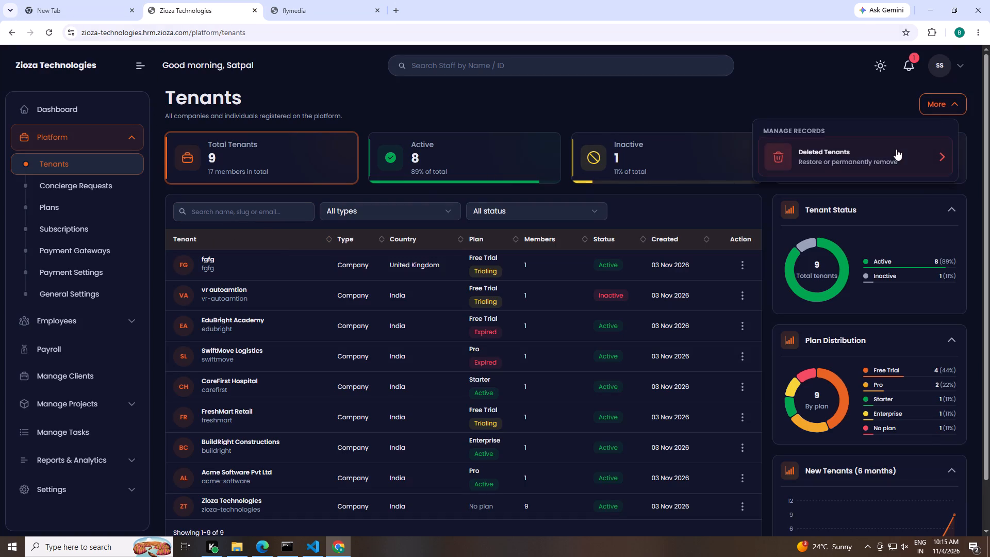
pyautogui.click(896, 149)
pyautogui.click(962, 226)
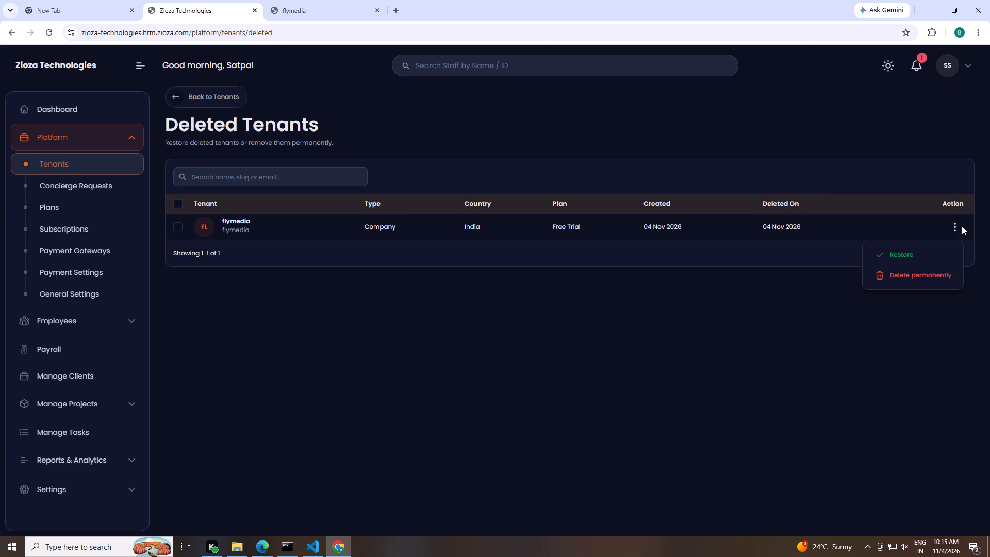
pyautogui.click(906, 271)
pyautogui.click(539, 326)
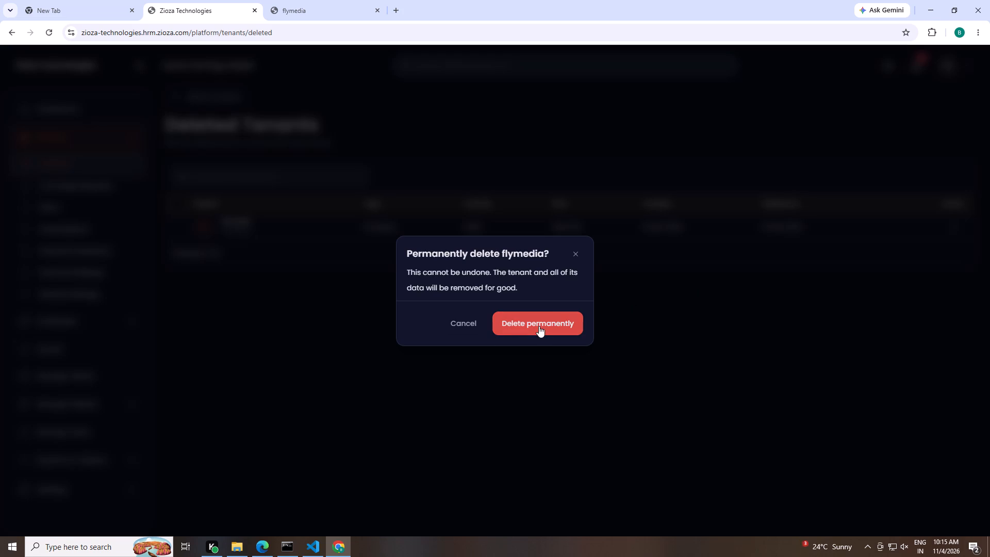
# Open hrm.zioza.com in place of the flymedia workspace page and start a free sign-up with a Company Profile.
pyautogui.click(313, 0)
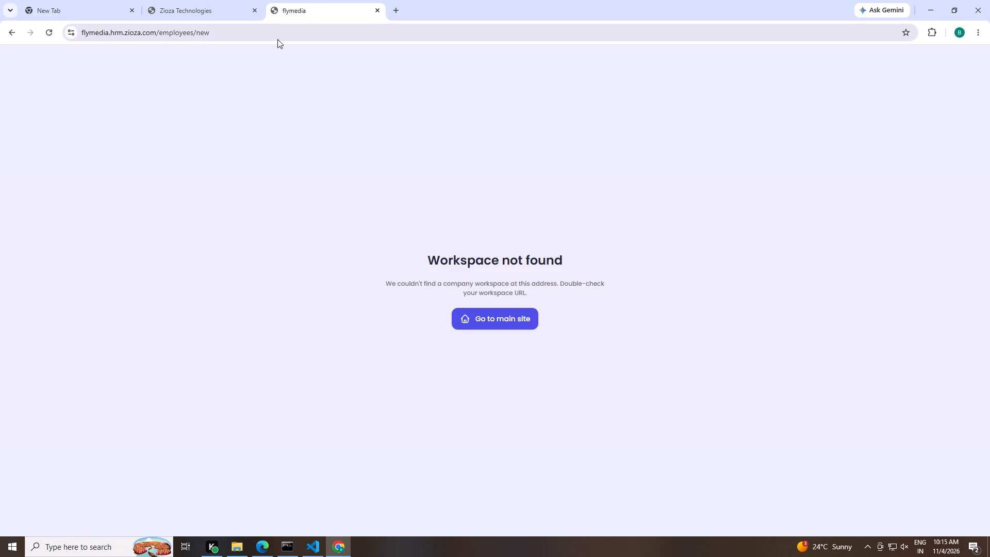
pyautogui.moveTo(277, 37); pyautogui.dragTo(0, 133)
pyautogui.press('BackSpace')
pyautogui.write('hrm')
pyautogui.press('Return')
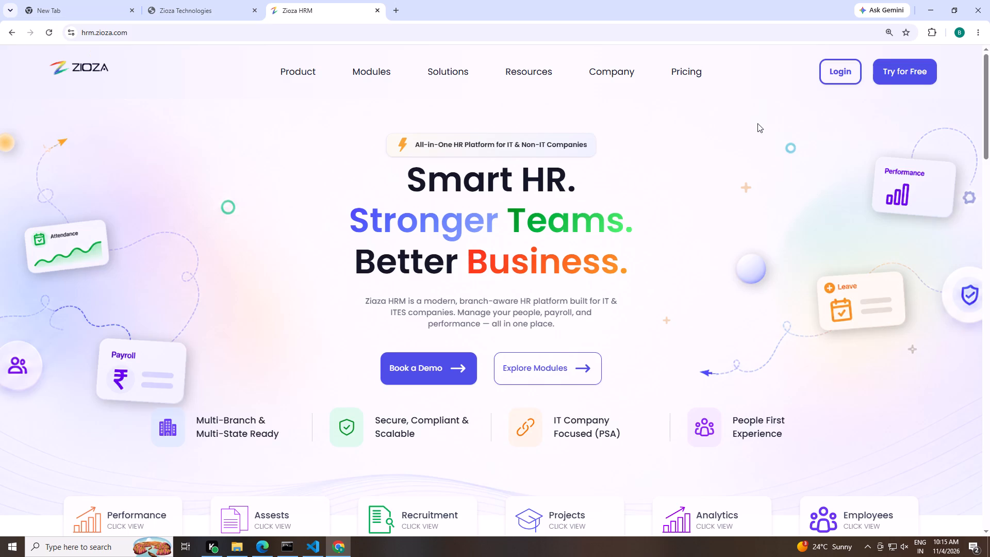
pyautogui.click(893, 84)
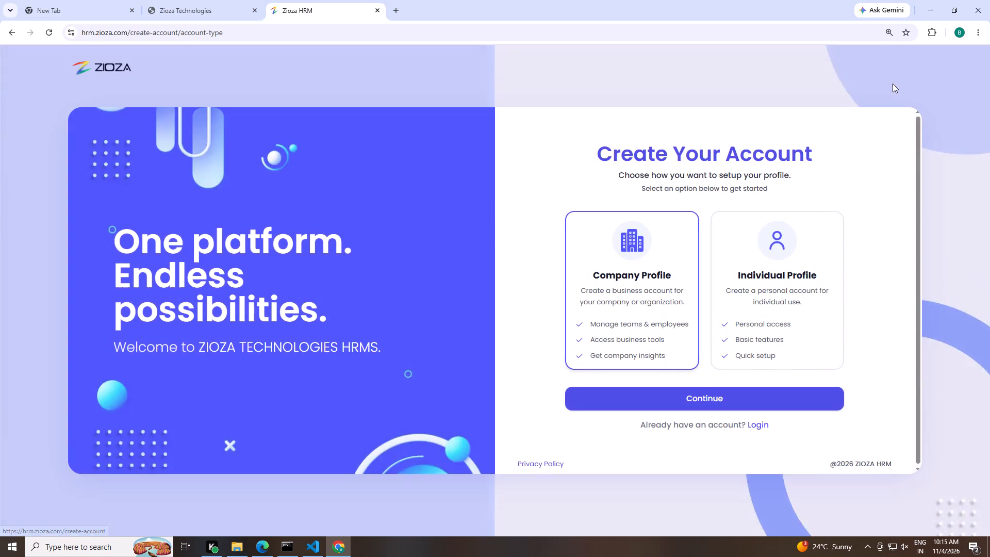
pyautogui.click(685, 404)
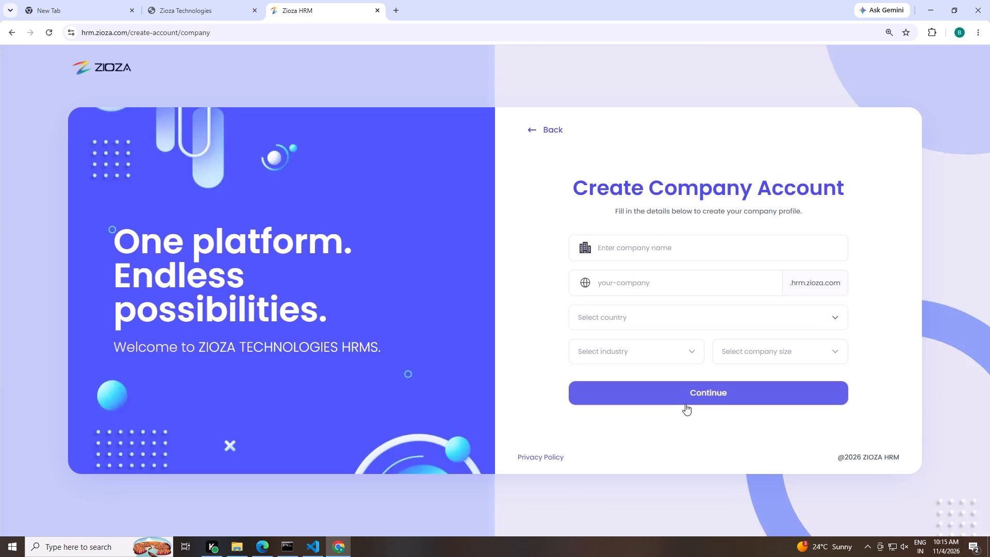
# Enter skybytehub as the company name, which also fills the workspace address.
pyautogui.doubleClick(637, 253)
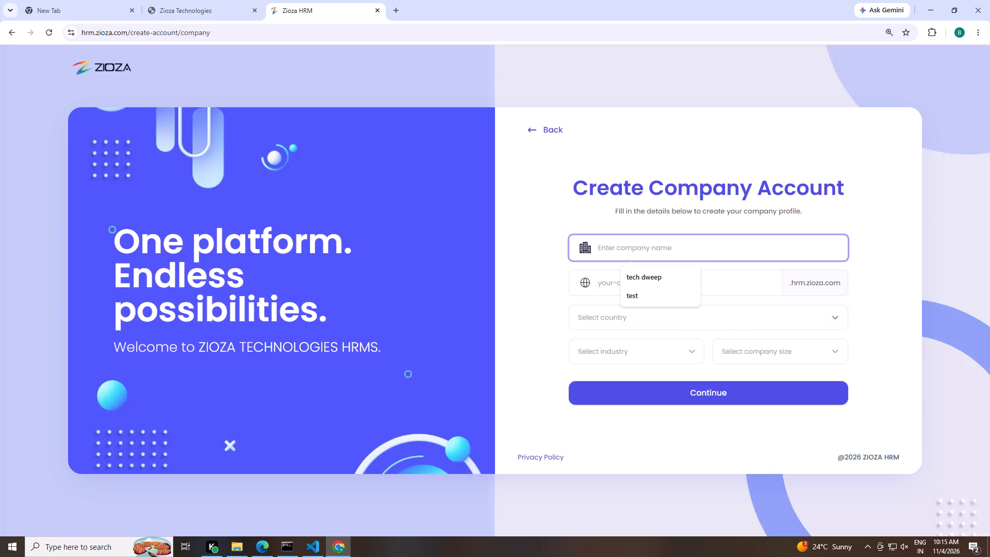
pyautogui.write('sa')
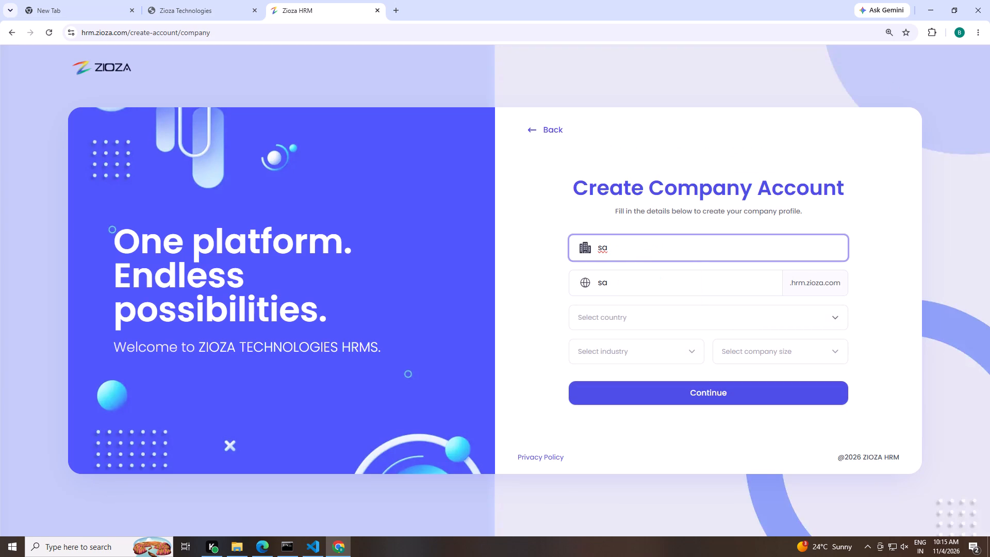
pyautogui.press('BackSpace')
pyautogui.press('BackSpace')
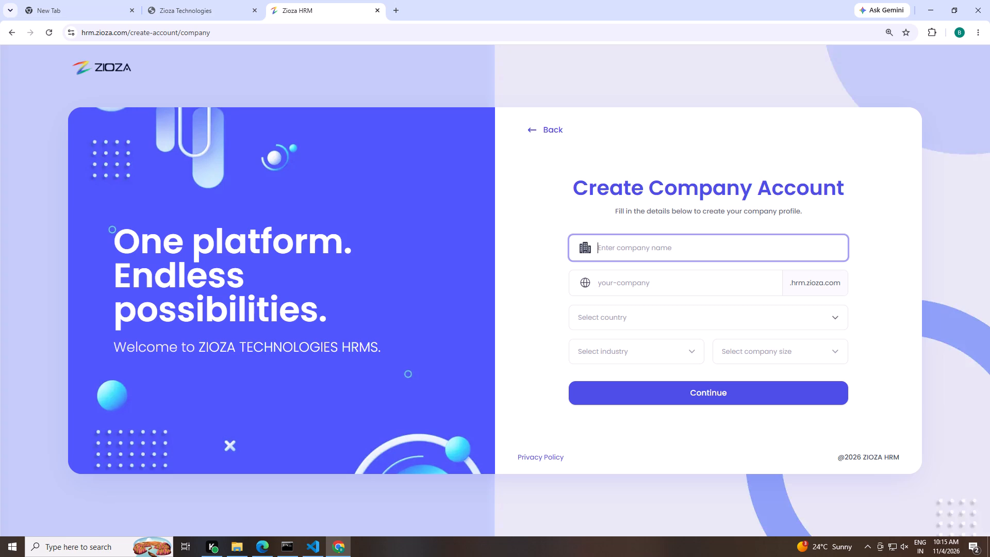
pyautogui.write('skyb')
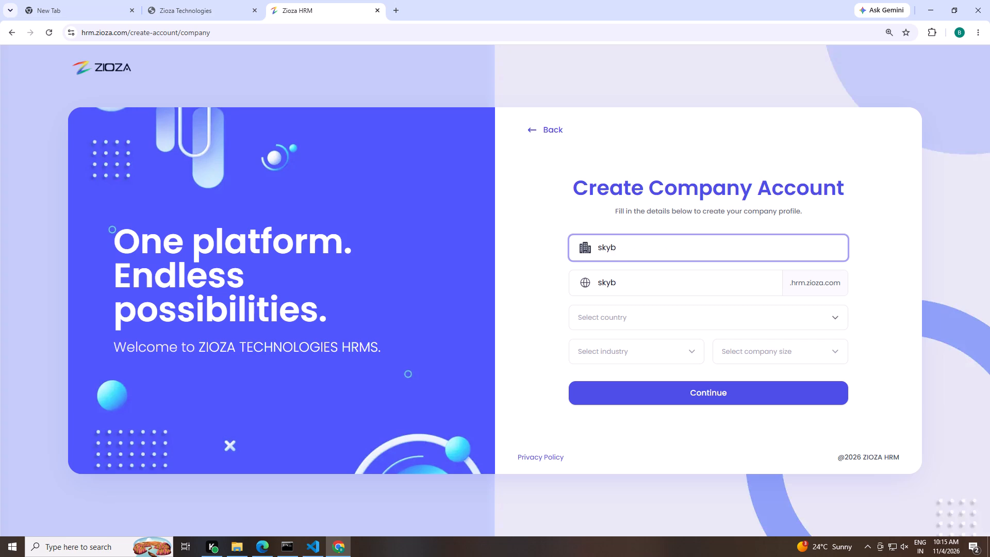
pyautogui.write('yte')
pyautogui.write('hub')
# Set the country to India, industry to Software & IT and company size to 1-10 Employees, and continue to the admin account form.
pyautogui.click(712, 311)
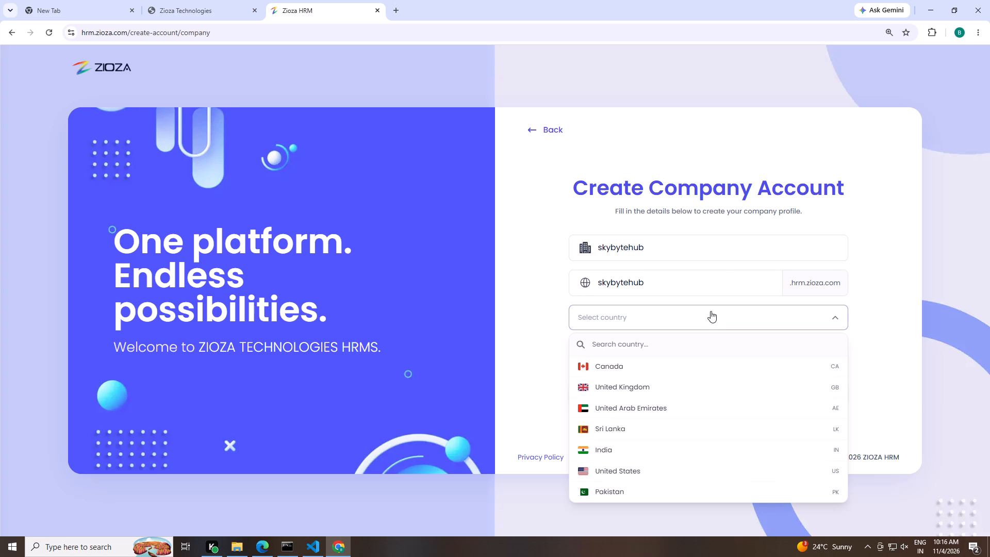
pyautogui.write('in')
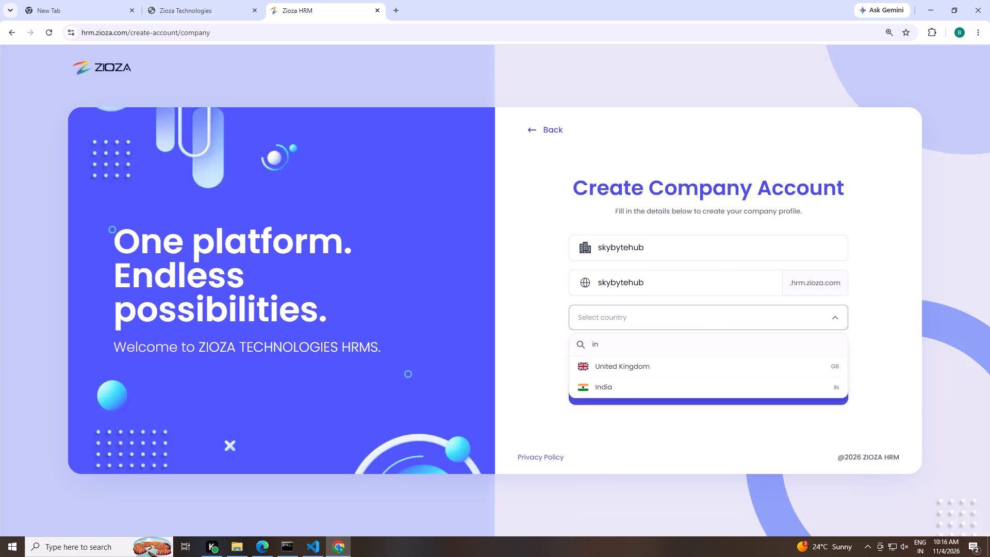
pyautogui.click(640, 387)
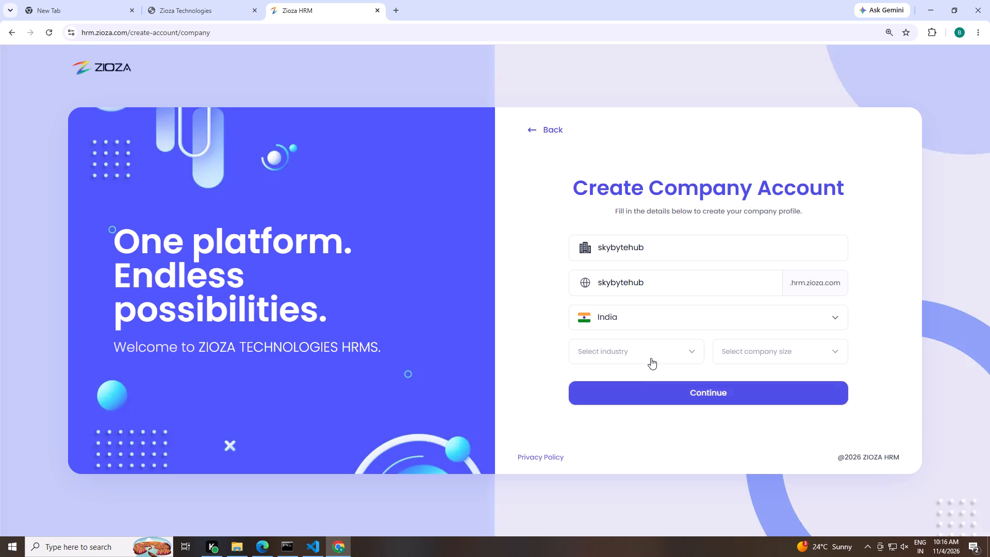
pyautogui.doubleClick(651, 357)
pyautogui.click(651, 357)
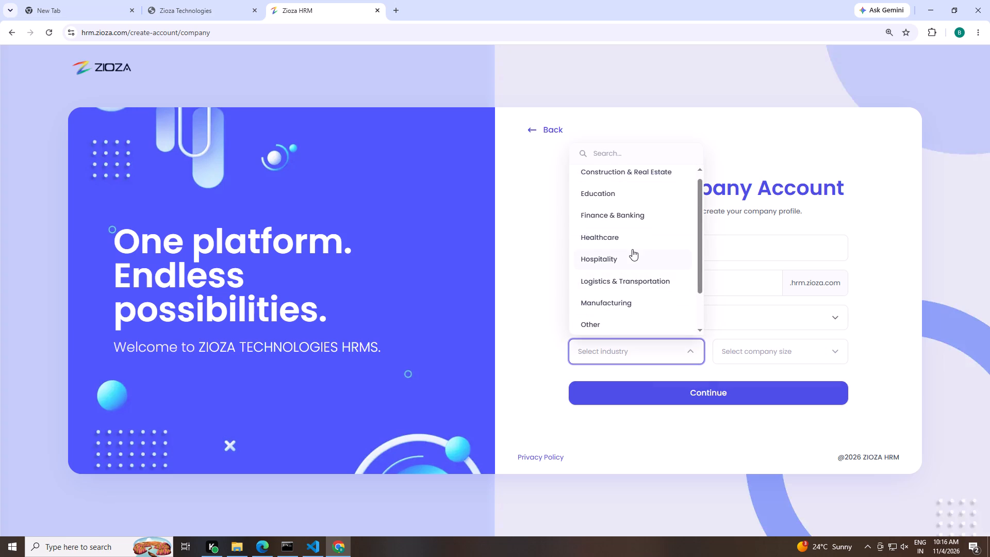
pyautogui.scroll(-5, 632, 249)
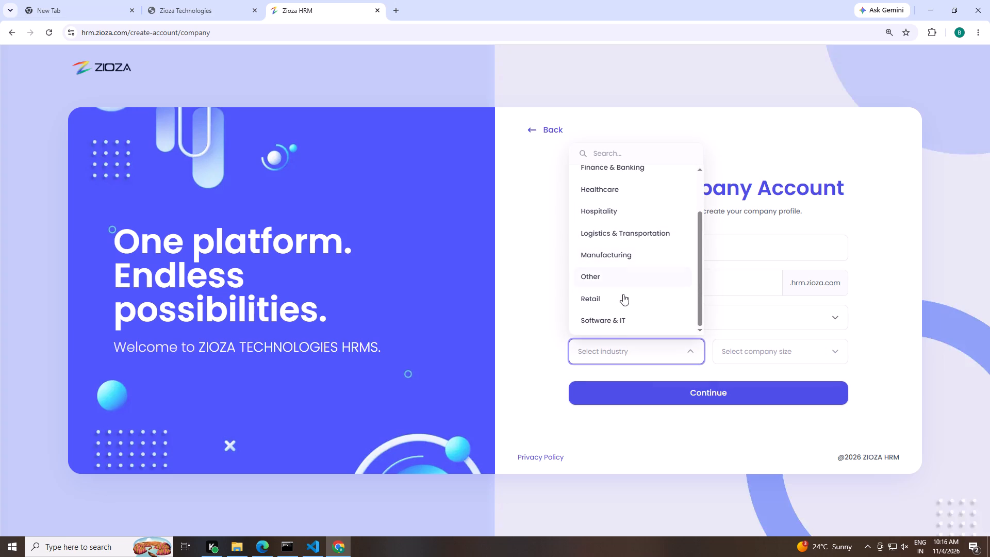
pyautogui.click(615, 322)
pyautogui.click(779, 348)
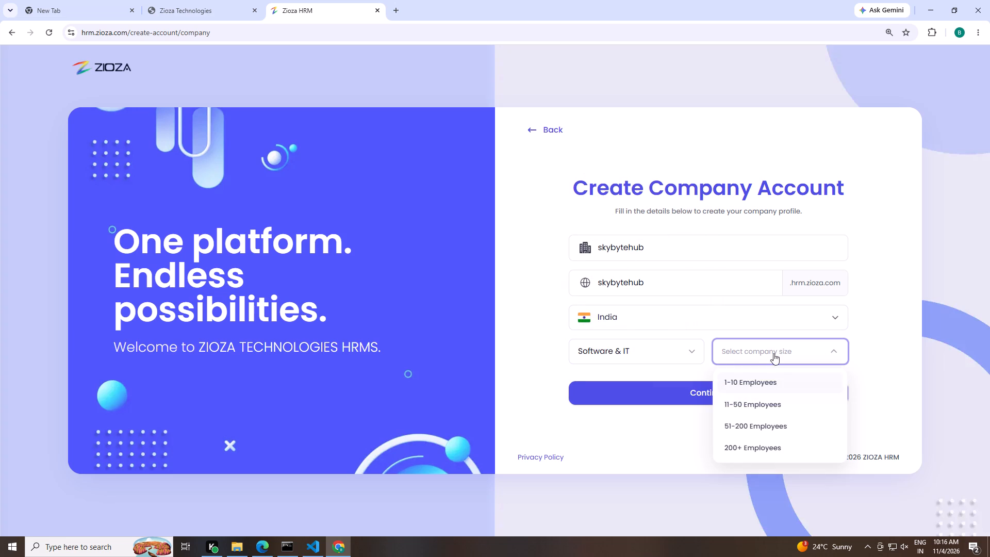
pyautogui.click(760, 382)
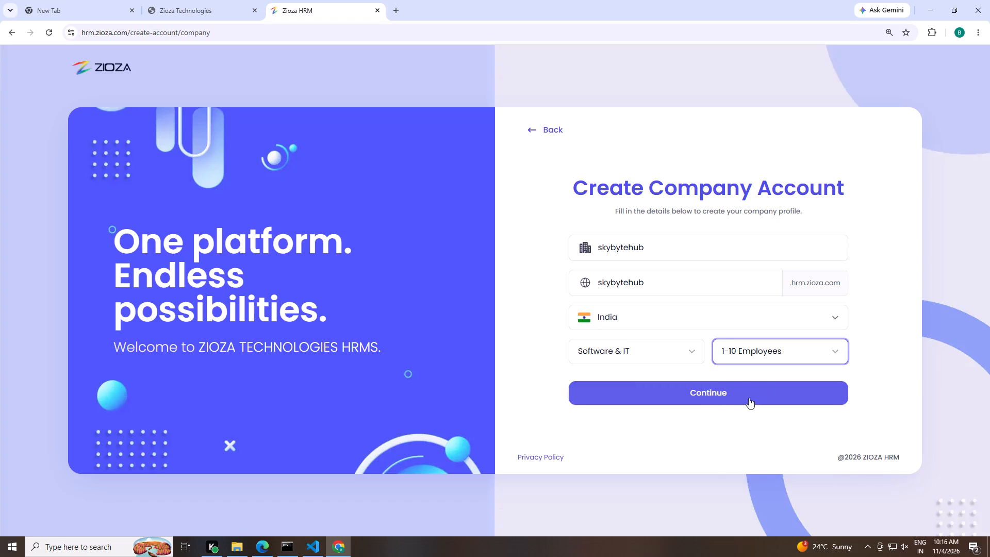
pyautogui.click(709, 394)
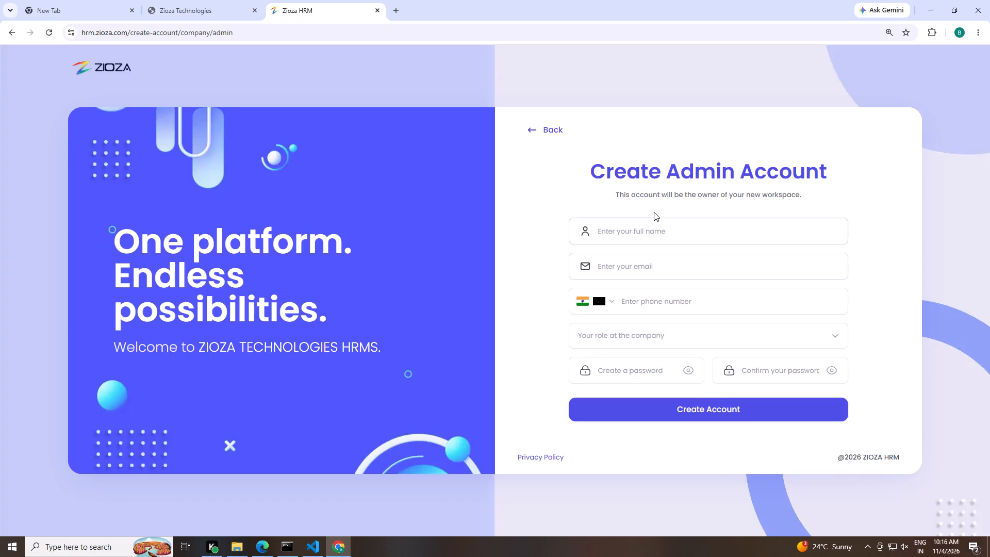
# Enter the workspace owner's full name in the admin account form.
pyautogui.click(654, 212)
pyautogui.click(649, 226)
pyautogui.write('sa')
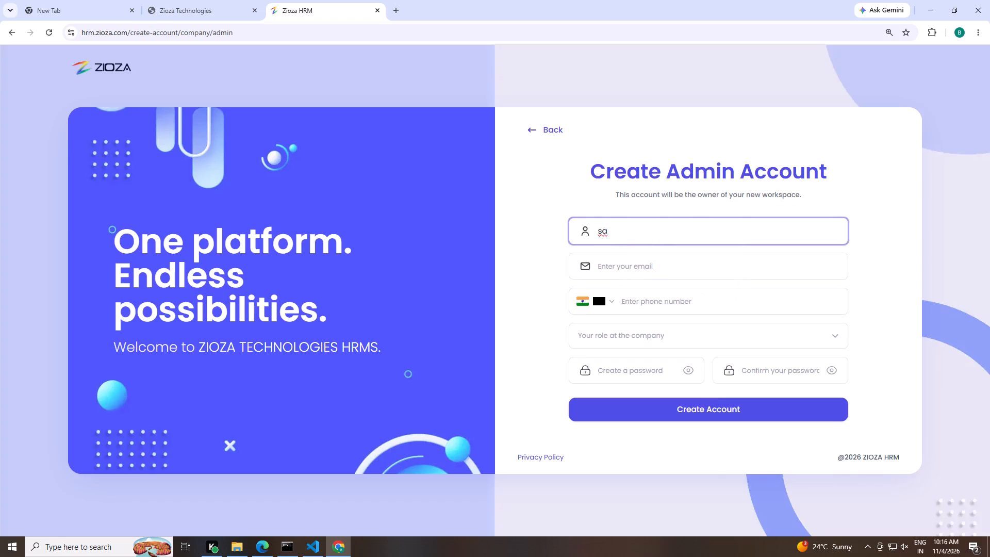
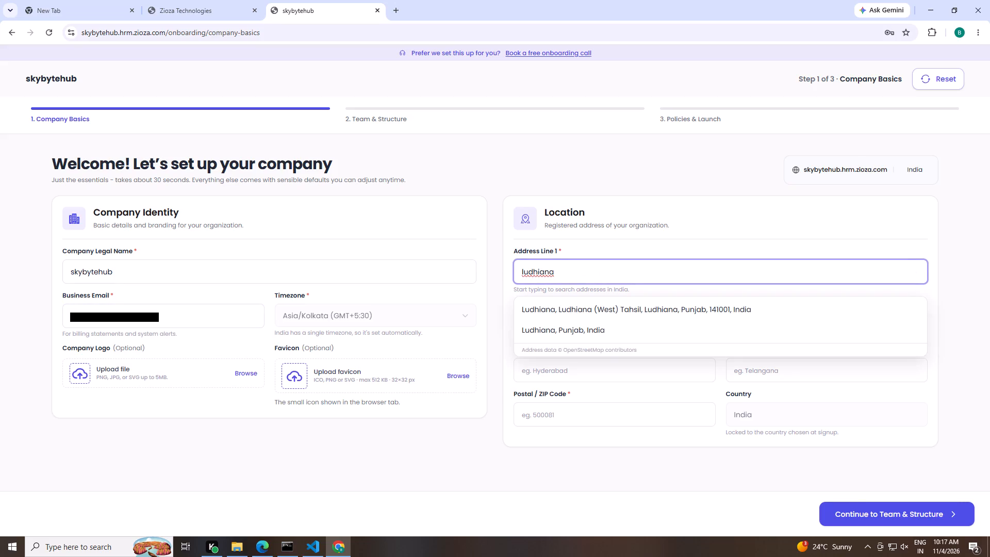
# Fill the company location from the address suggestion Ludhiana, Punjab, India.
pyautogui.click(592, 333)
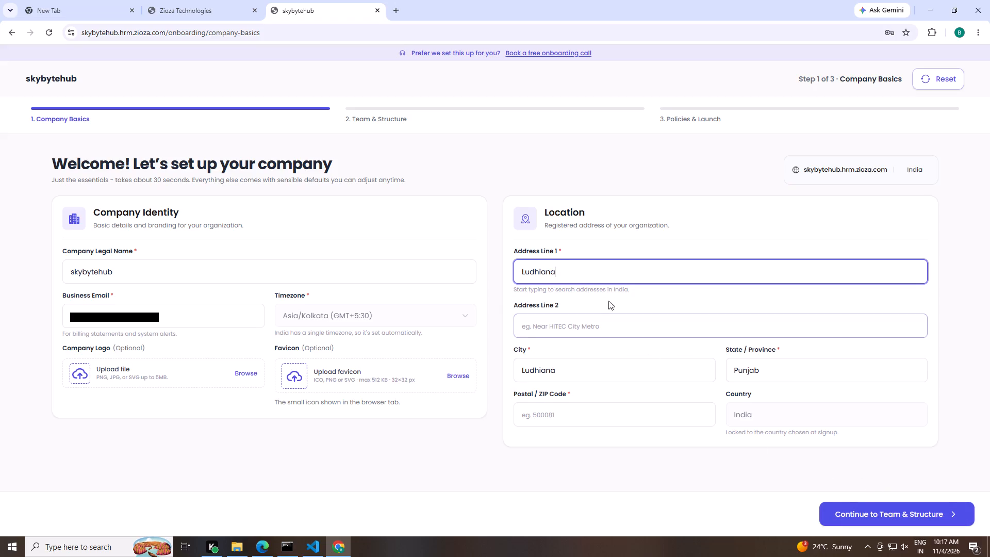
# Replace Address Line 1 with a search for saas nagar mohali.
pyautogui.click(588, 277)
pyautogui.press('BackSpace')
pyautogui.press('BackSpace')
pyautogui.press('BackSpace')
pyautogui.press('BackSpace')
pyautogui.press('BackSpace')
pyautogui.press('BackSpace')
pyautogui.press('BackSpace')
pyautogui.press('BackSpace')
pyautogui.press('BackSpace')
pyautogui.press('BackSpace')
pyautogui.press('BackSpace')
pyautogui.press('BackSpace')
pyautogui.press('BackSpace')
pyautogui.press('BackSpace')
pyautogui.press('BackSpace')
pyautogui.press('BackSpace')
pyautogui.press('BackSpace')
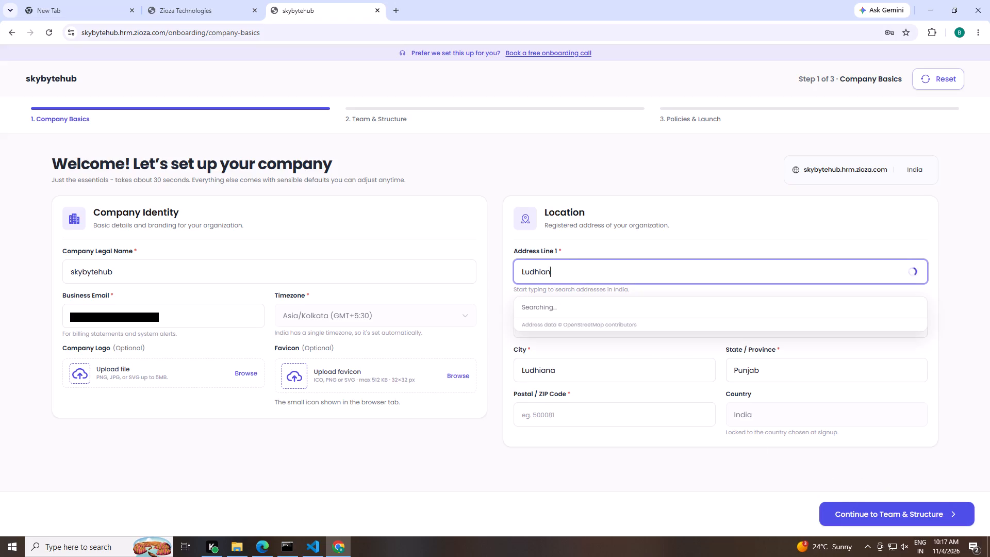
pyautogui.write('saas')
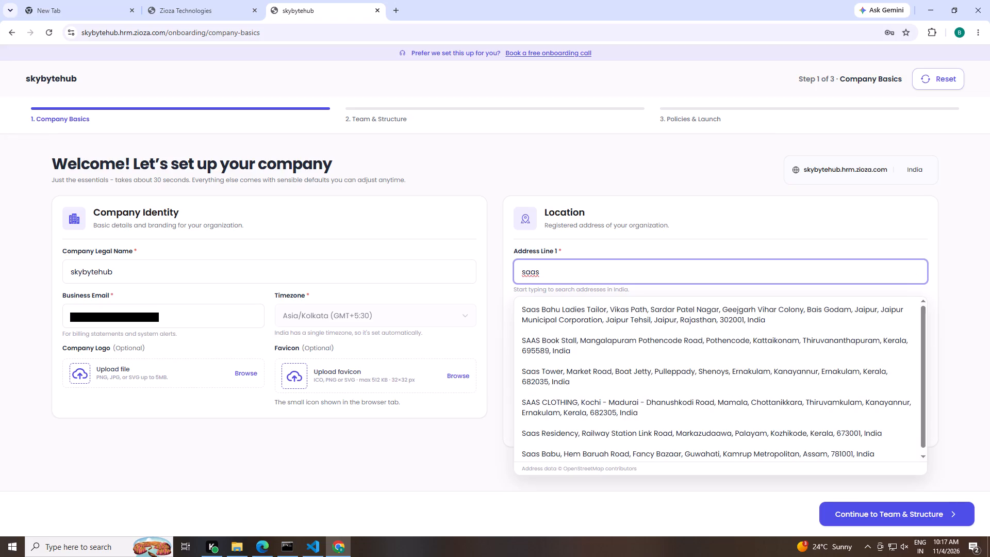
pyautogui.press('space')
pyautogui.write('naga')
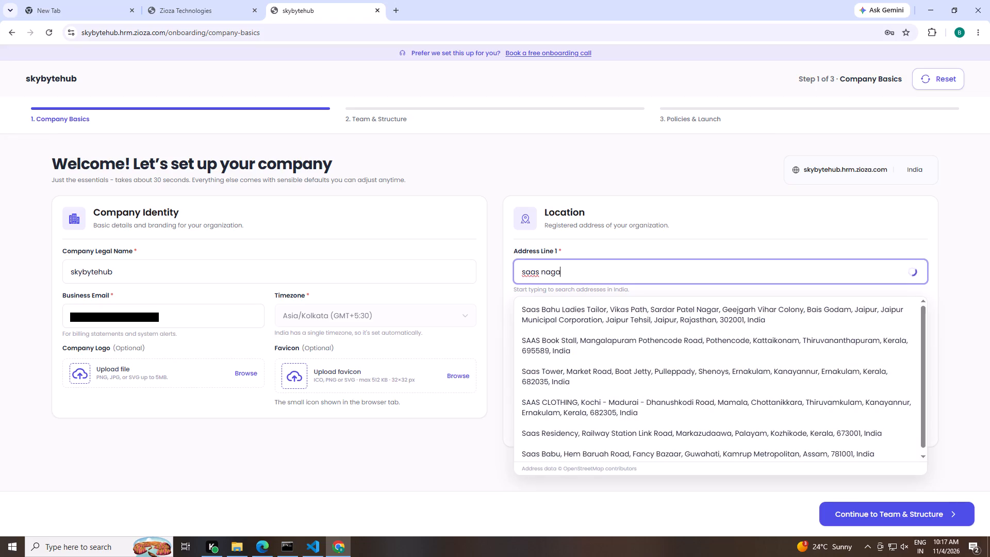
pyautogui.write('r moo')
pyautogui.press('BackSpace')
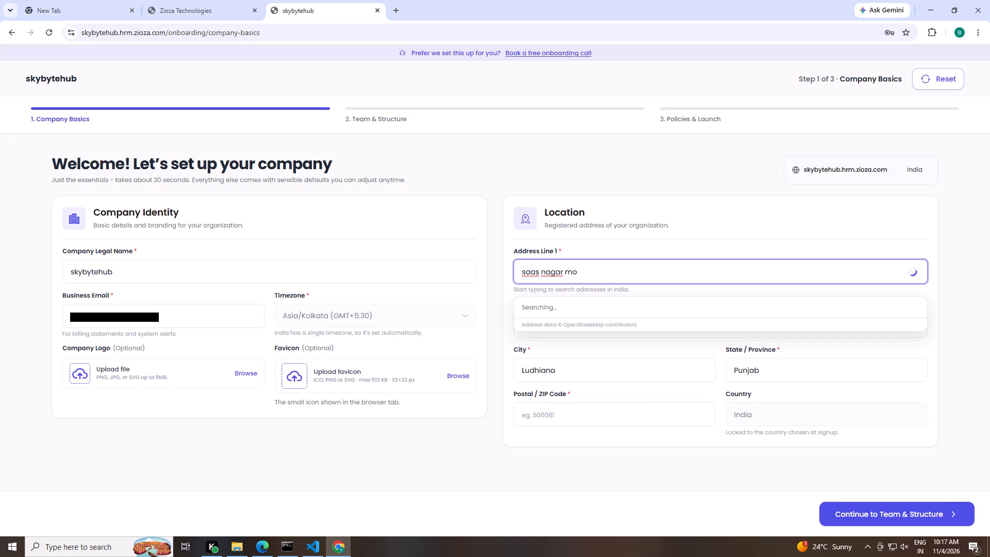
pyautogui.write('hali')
# Set the company location to the suggested Mohali, S.A.S. Nagar (Mohali) Tahsil, Punjab, 140062 address and continue to Team & Structure.
pyautogui.press('BackSpace')
pyautogui.press('BackSpace')
pyautogui.press('BackSpace')
pyautogui.press('BackSpace')
pyautogui.press('BackSpace')
pyautogui.press('BackSpace')
pyautogui.press('BackSpace')
pyautogui.press('BackSpace')
pyautogui.press('BackSpace')
pyautogui.press('BackSpace')
pyautogui.press('BackSpace')
pyautogui.press('BackSpace')
pyautogui.press('BackSpace')
pyautogui.press('BackSpace')
pyautogui.press('BackSpace')
pyautogui.press('BackSpace')
pyautogui.press('BackSpace')
pyautogui.press('BackSpace')
pyautogui.press('BackSpace')
pyautogui.press('BackSpace')
pyautogui.write('mohali')
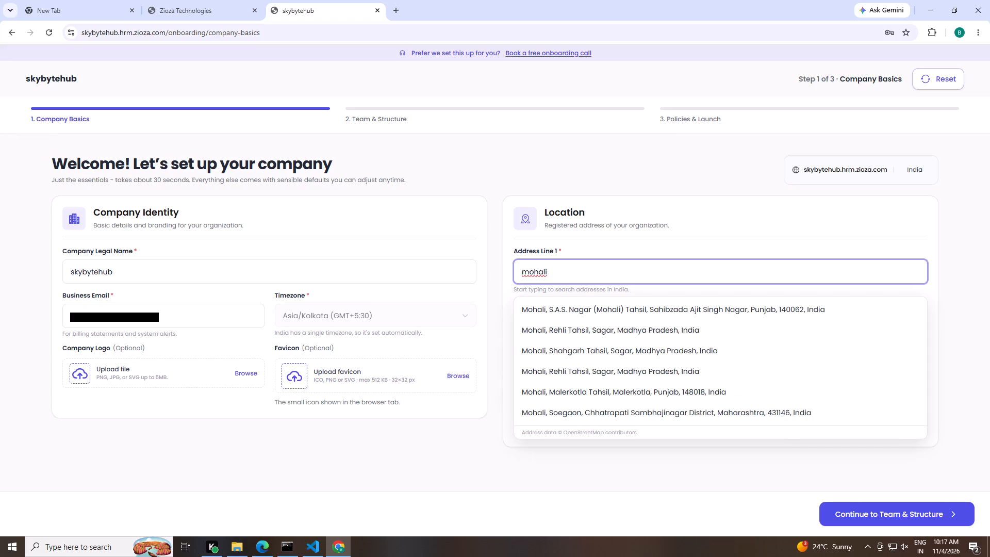
pyautogui.click(604, 310)
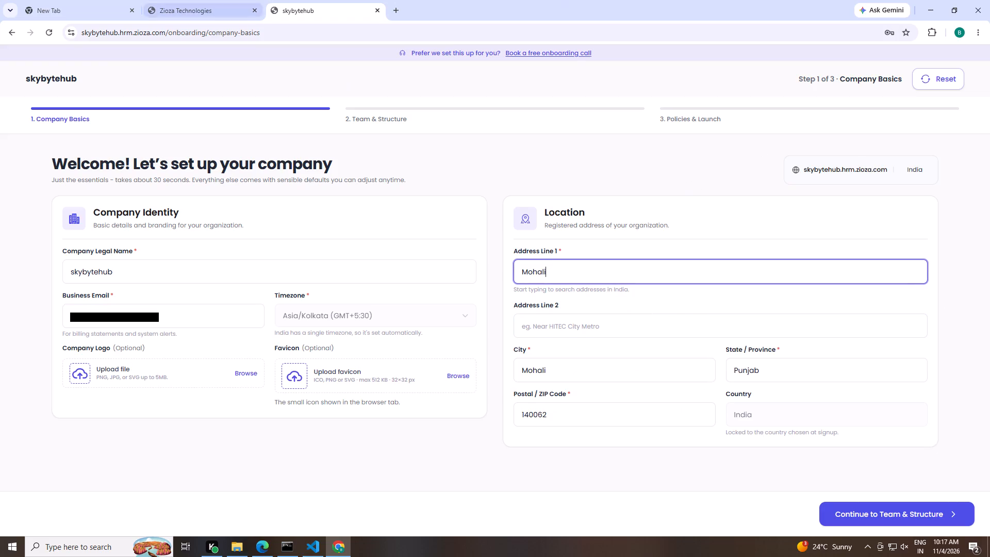
pyautogui.click(875, 509)
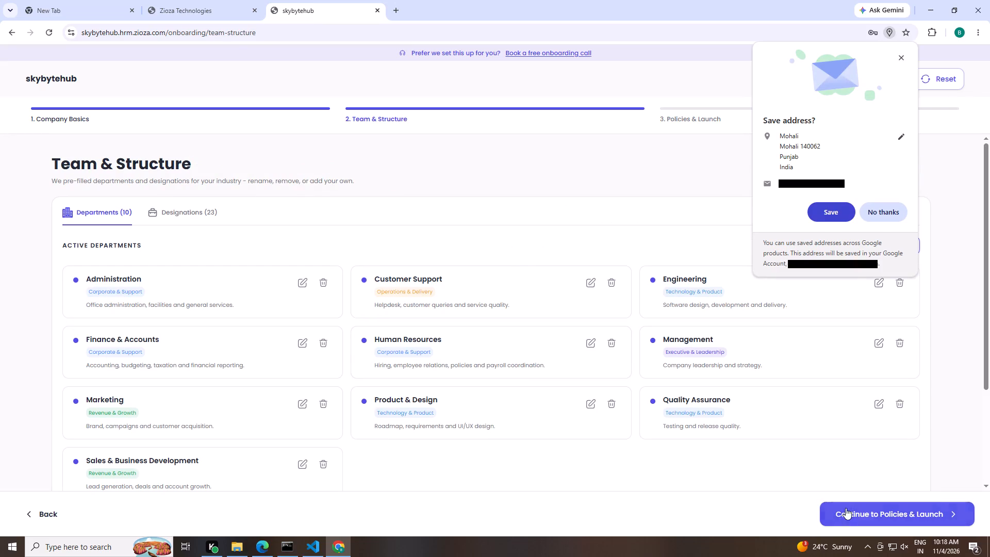
# Finish the company setup with the default departments and policies, and dismiss the browser's offer to save the address.
pyautogui.click(844, 511)
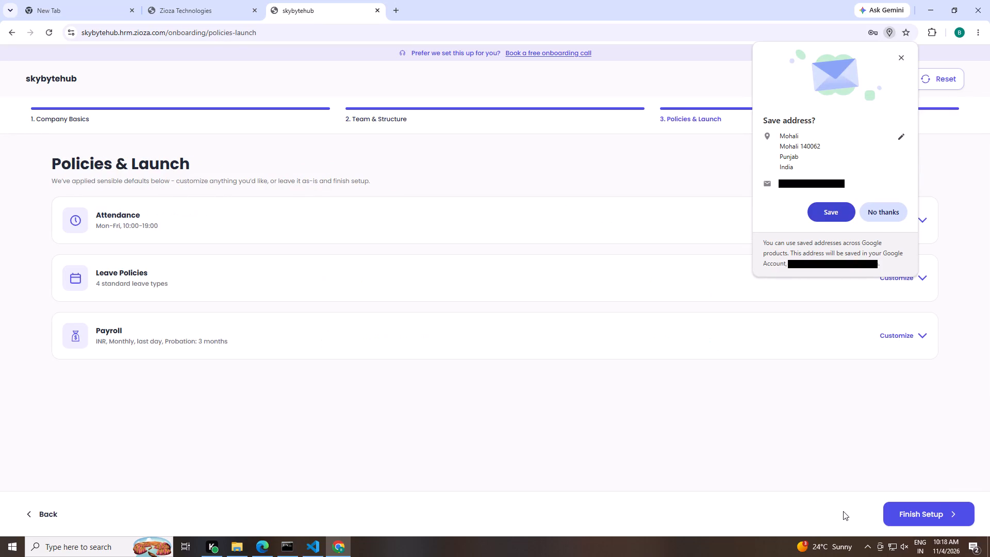
pyautogui.click(843, 511)
pyautogui.click(922, 512)
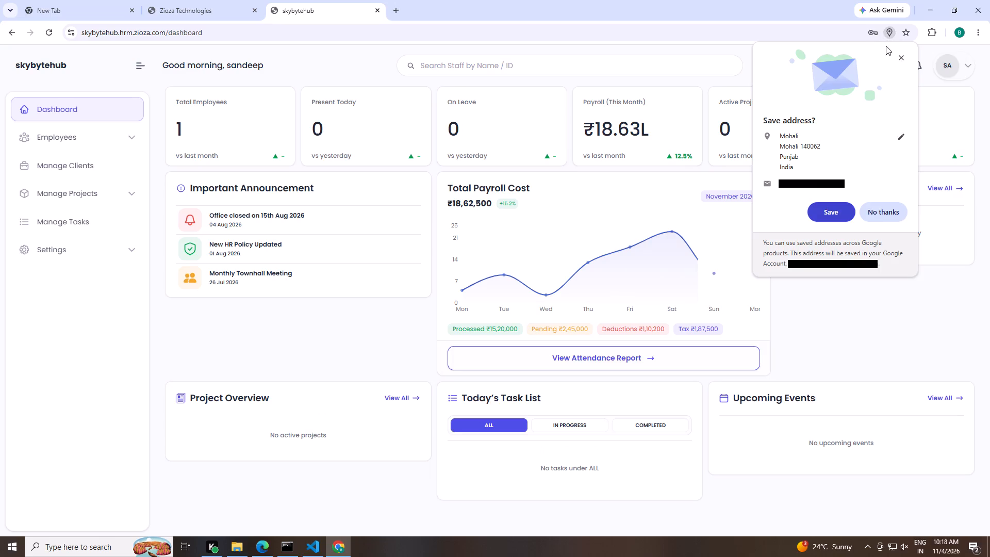
pyautogui.click(897, 56)
# Start a new employee record from the Employees Directory and begin its Full Name entry.
pyautogui.click(98, 142)
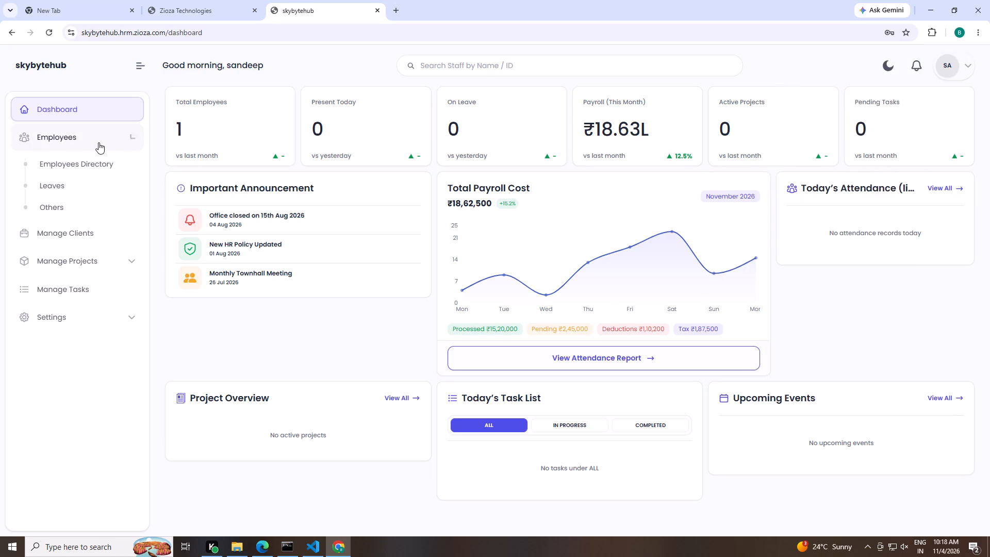
pyautogui.click(66, 169)
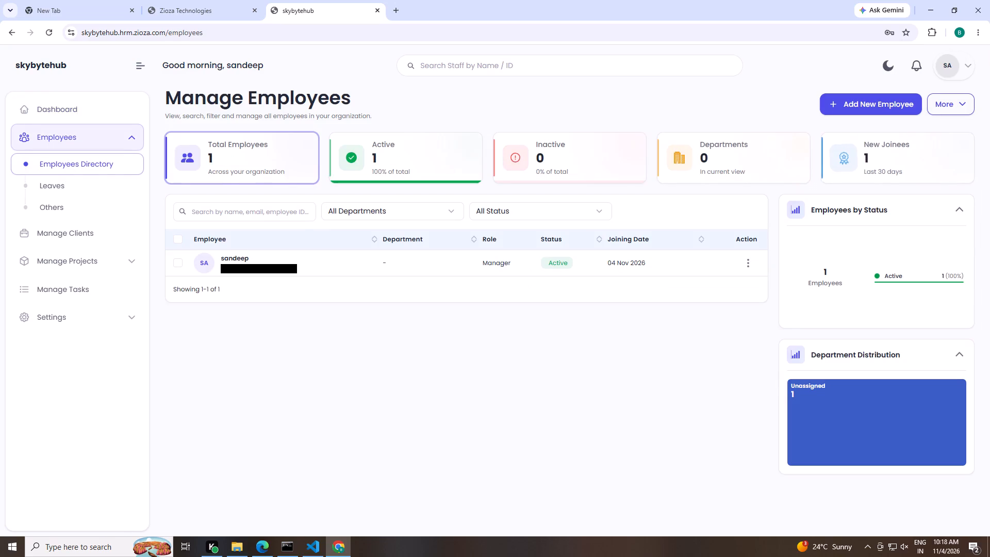
pyautogui.click(863, 101)
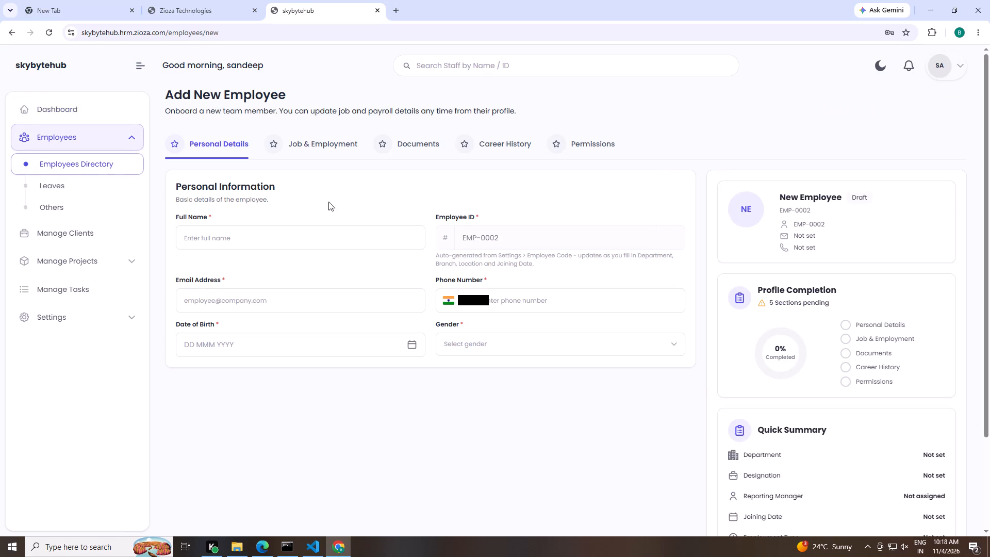
pyautogui.click(288, 240)
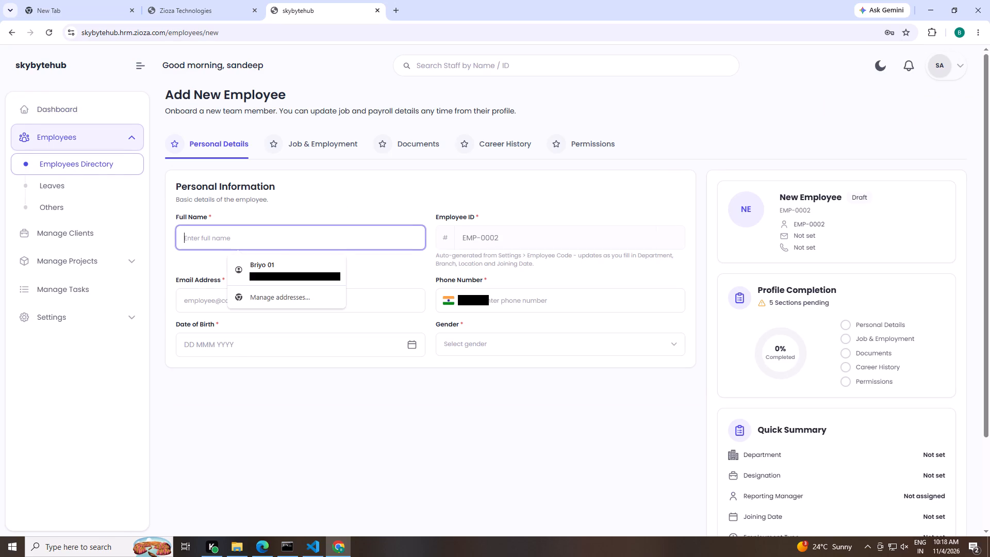
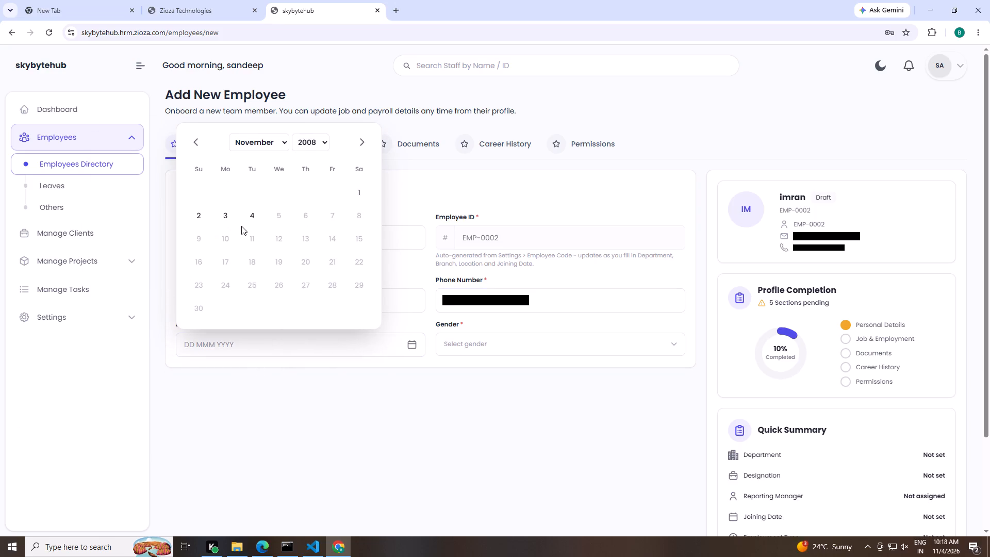
# Pick the employee's date of birth, set the gender to Male, and try to proceed to Job & Employment.
pyautogui.click(253, 218)
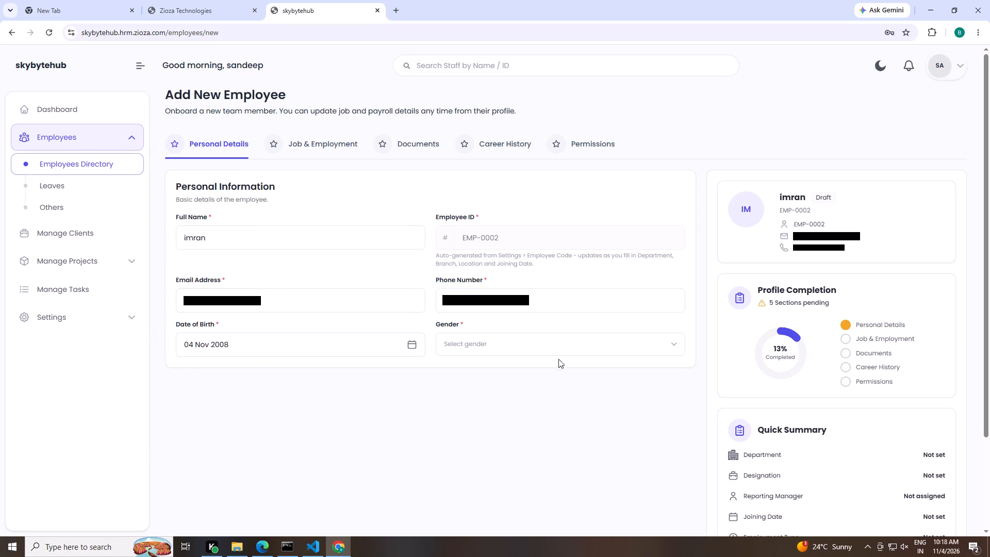
pyautogui.click(536, 346)
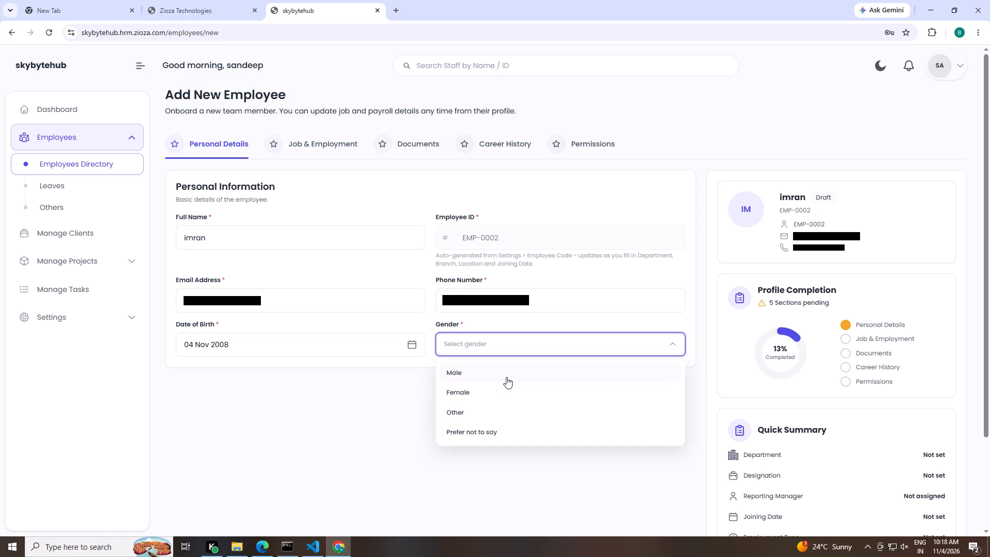
pyautogui.click(506, 376)
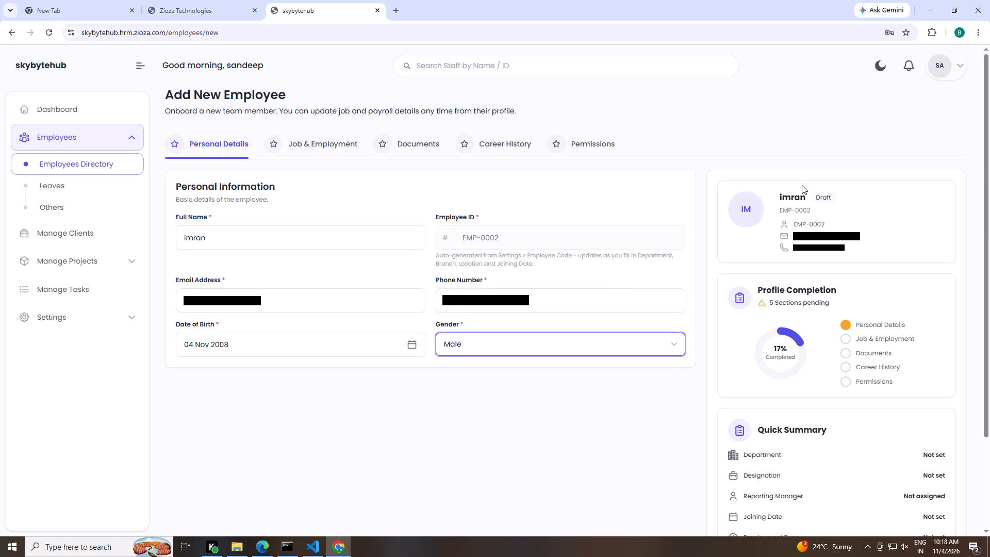
pyautogui.scroll(-3, 615, 316)
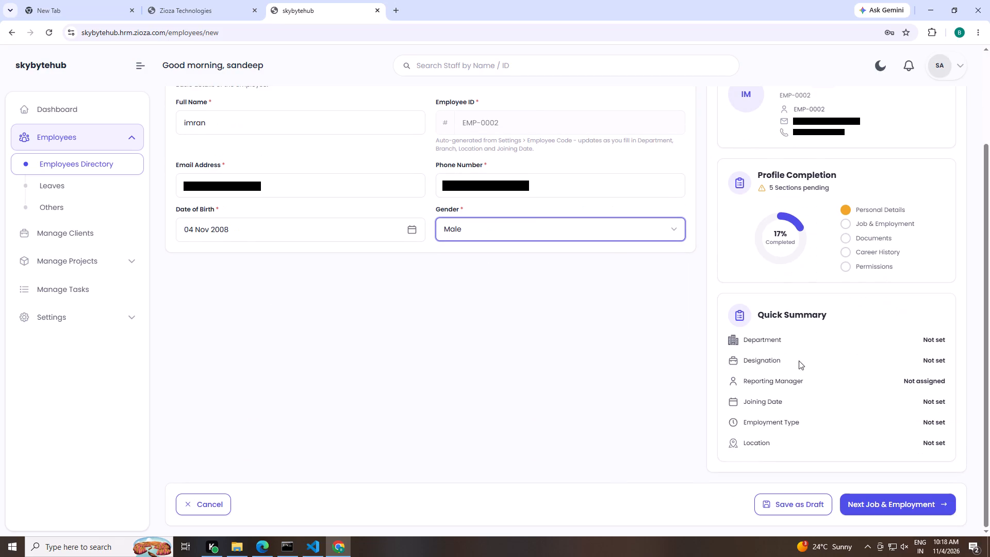
pyautogui.click(909, 502)
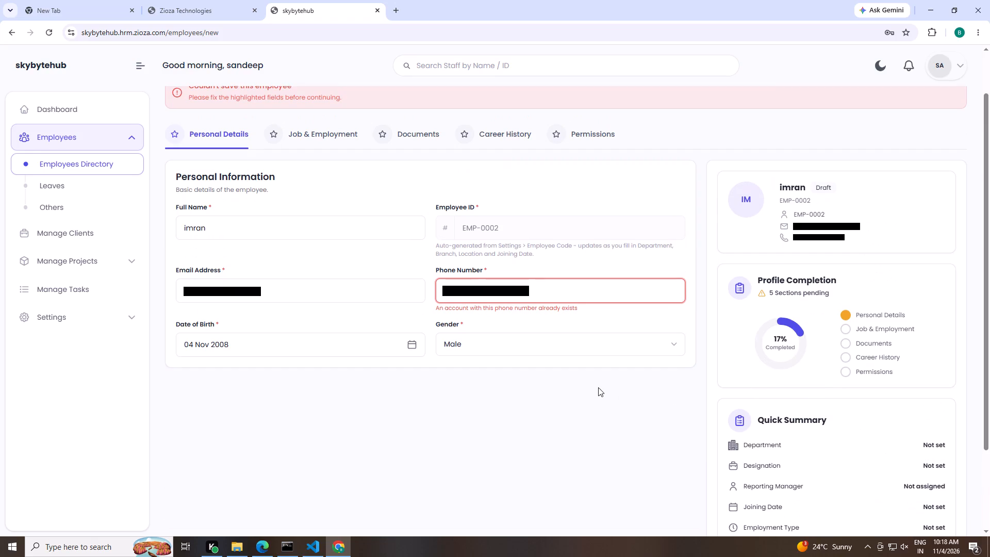
# Add one more digit to the employee's phone number and try again to proceed to Job & Employment.
pyautogui.click(606, 304)
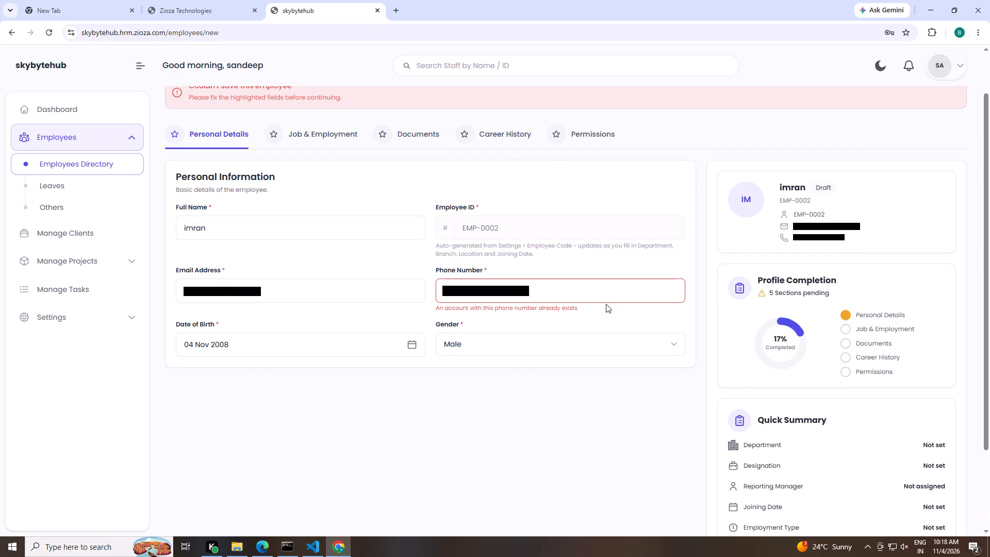
pyautogui.click(593, 289)
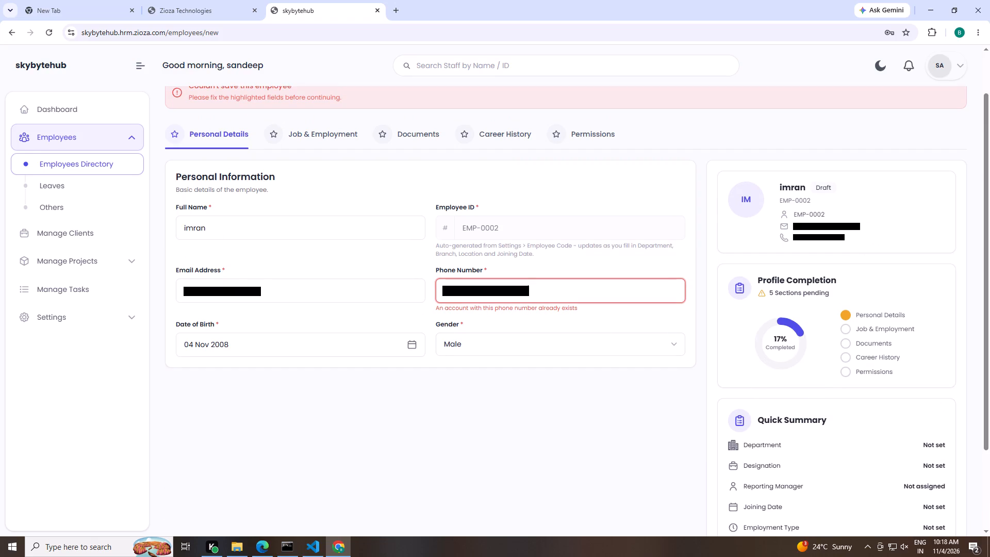
pyautogui.press('9')
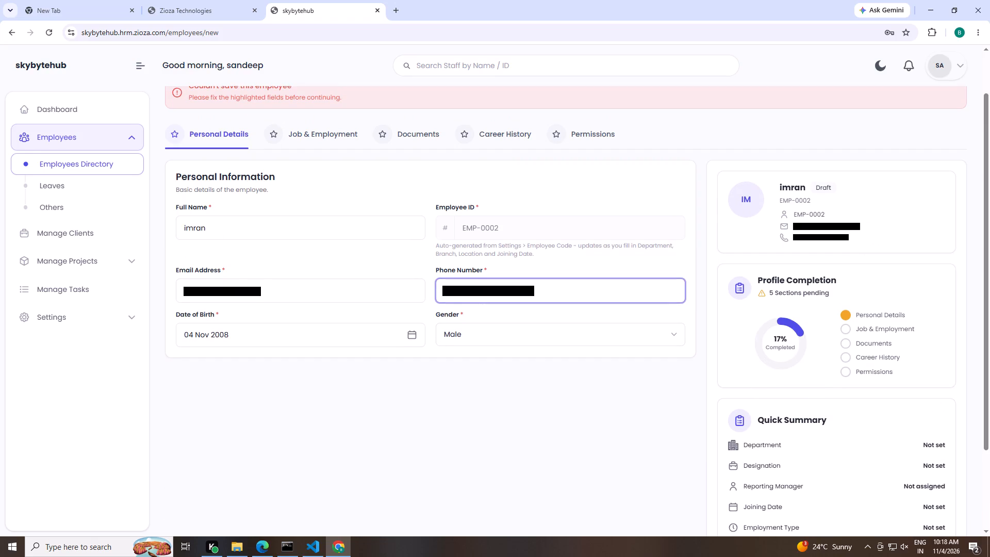
pyautogui.scroll(-3, 737, 493)
pyautogui.click(871, 504)
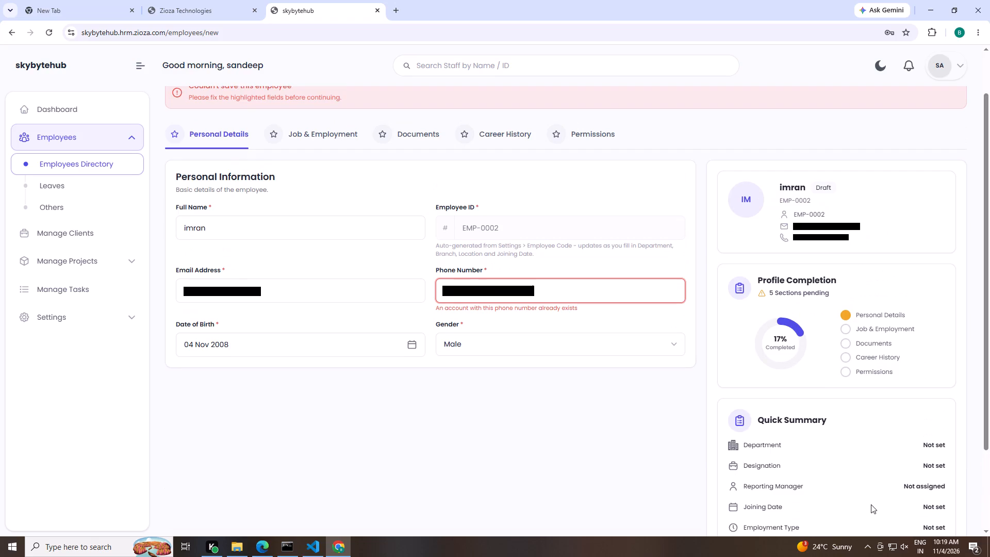
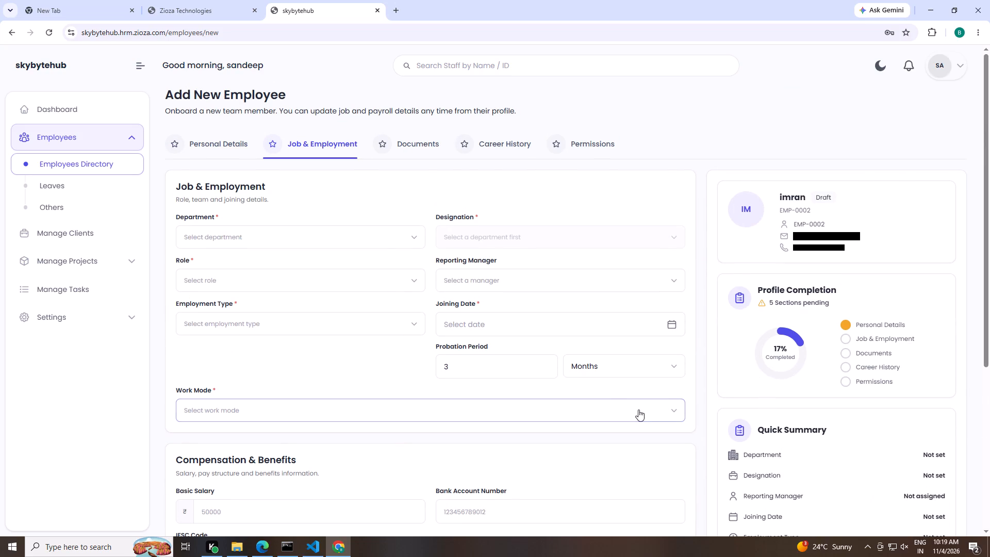
# Set the employee's department to Engineering and the designation to Software Engineer.
pyautogui.click(376, 229)
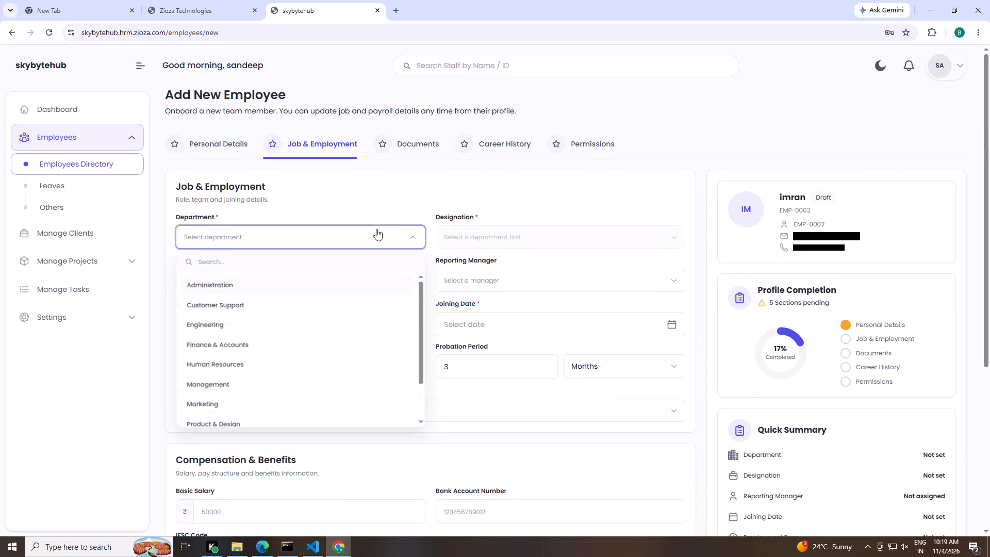
pyautogui.scroll(-4, 335, 349)
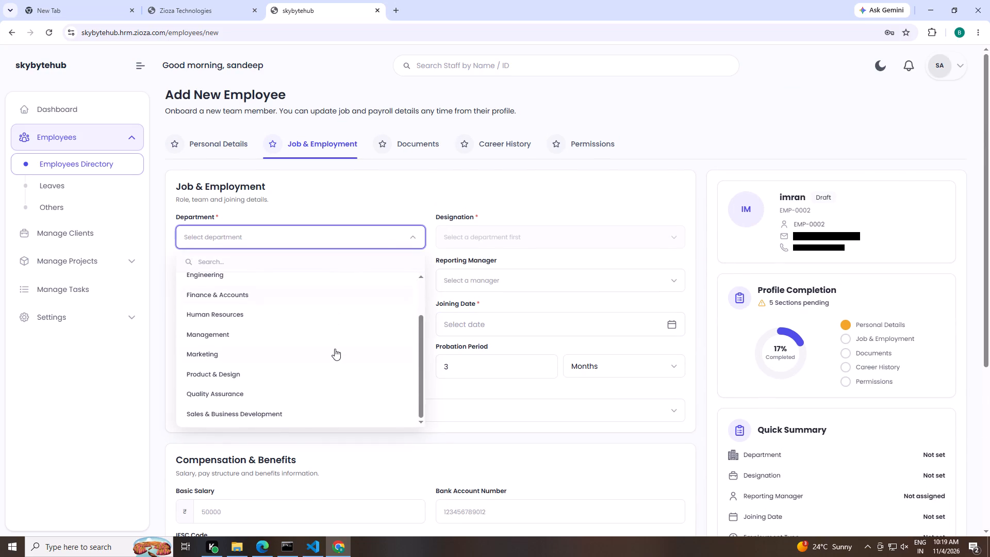
pyautogui.scroll(1, 335, 349)
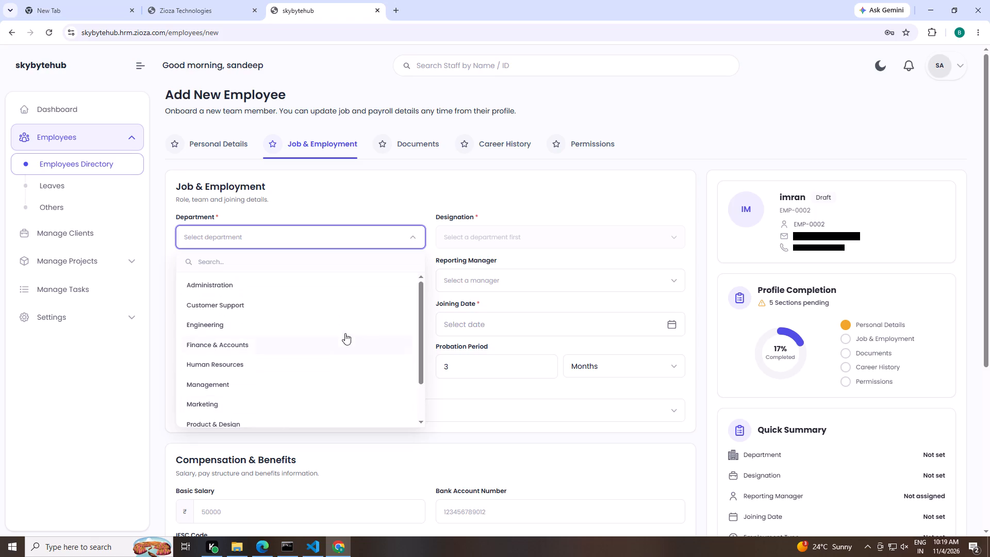
pyautogui.click(352, 323)
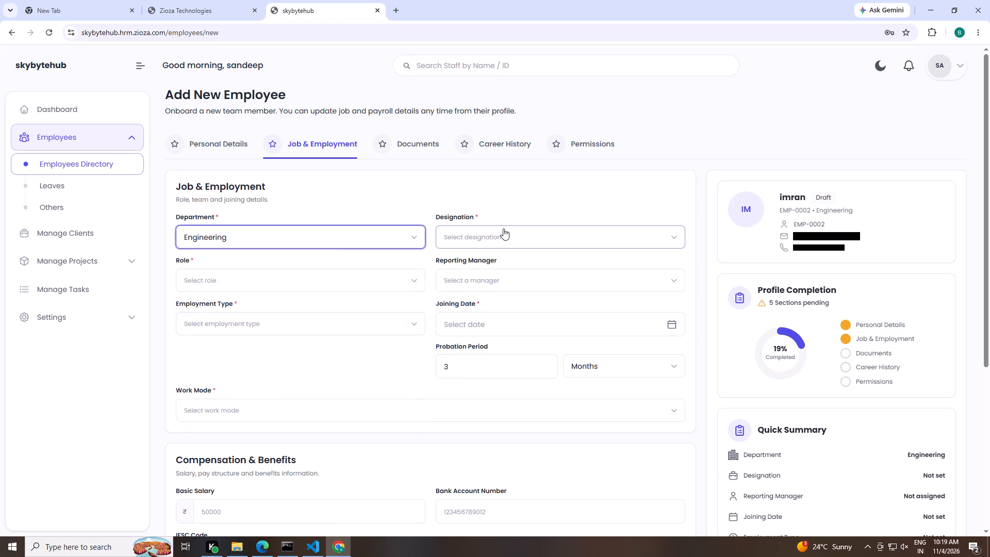
pyautogui.click(503, 228)
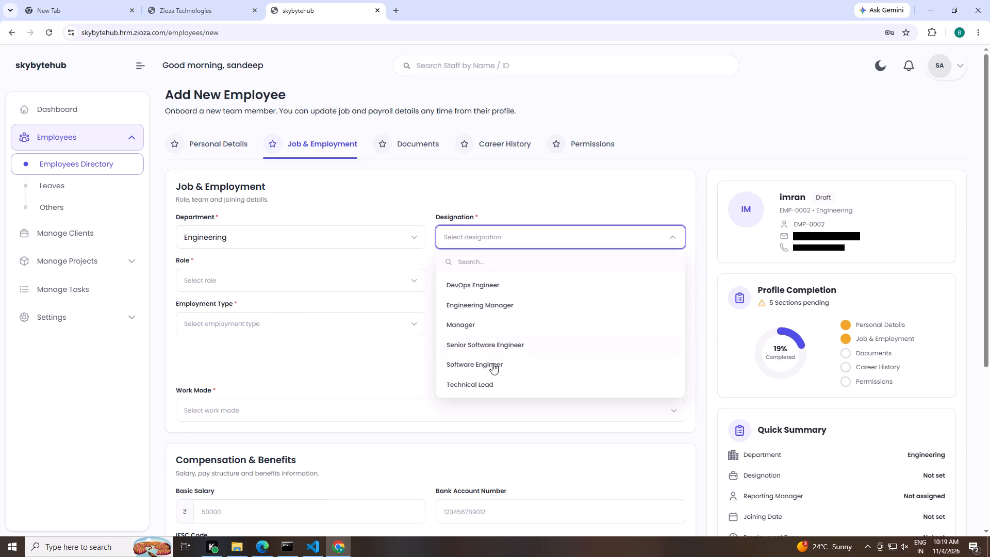
pyautogui.scroll(-3, 492, 368)
pyautogui.scroll(2, 507, 241)
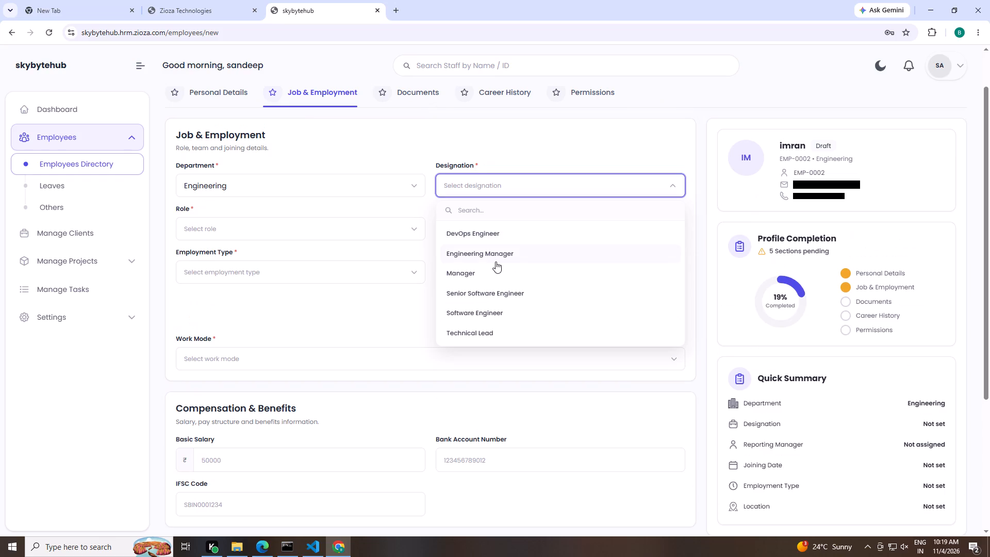
pyautogui.click(490, 316)
# Assign the Employee role and choose sandeep as the reporting manager.
pyautogui.click(380, 231)
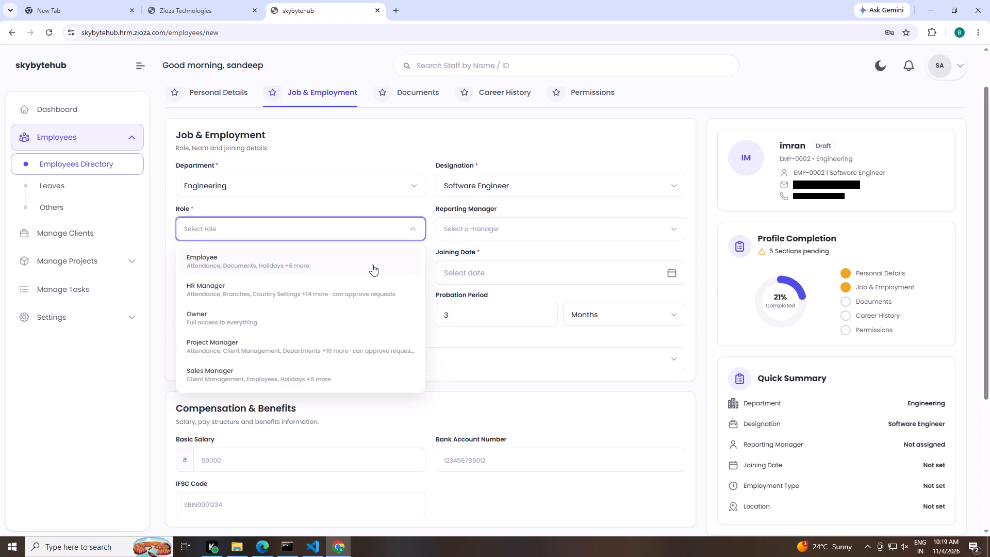
pyautogui.click(372, 266)
pyautogui.click(466, 211)
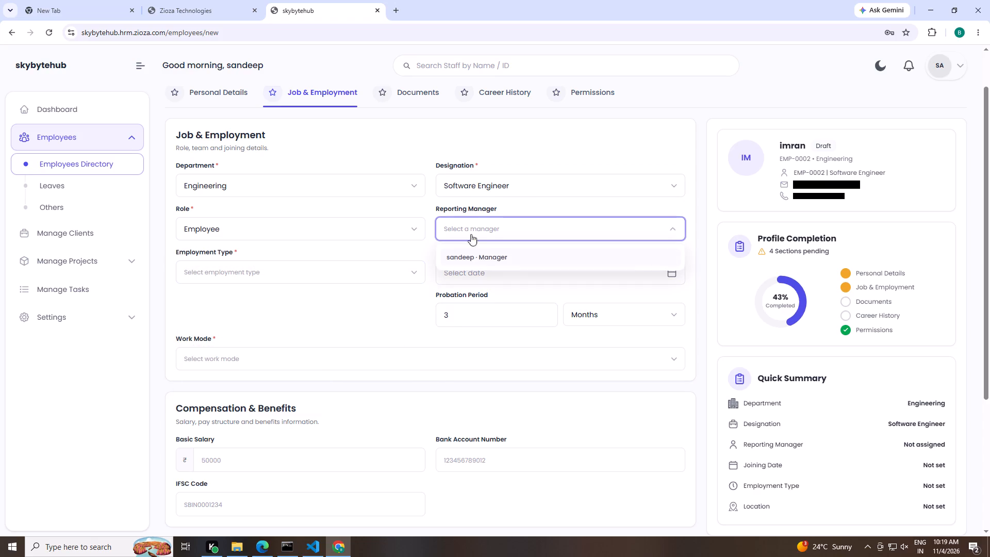
pyautogui.click(475, 255)
# Set the employment type to Full Time, the joining date to 04 Nov 2026 and the work mode to On-site.
pyautogui.click(372, 276)
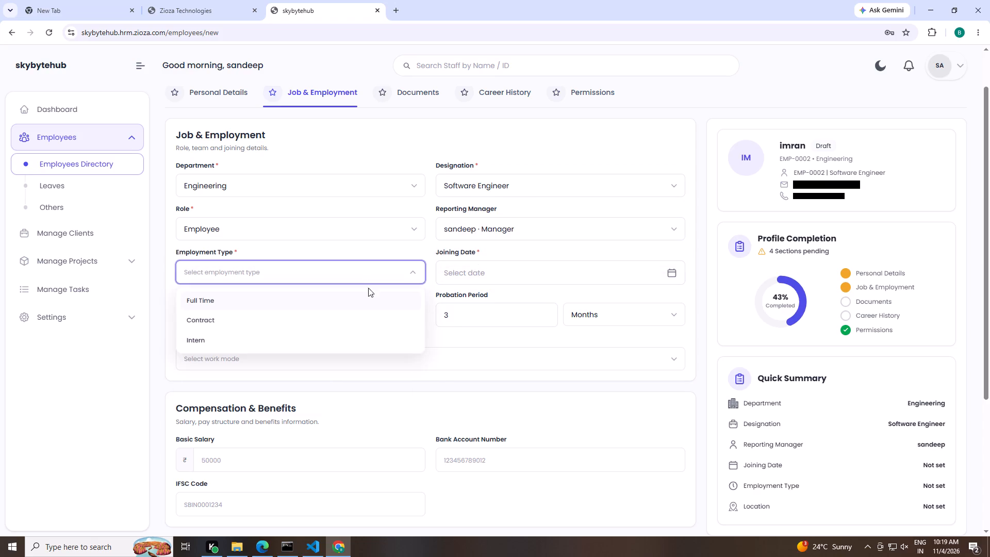
pyautogui.click(367, 295)
pyautogui.click(477, 258)
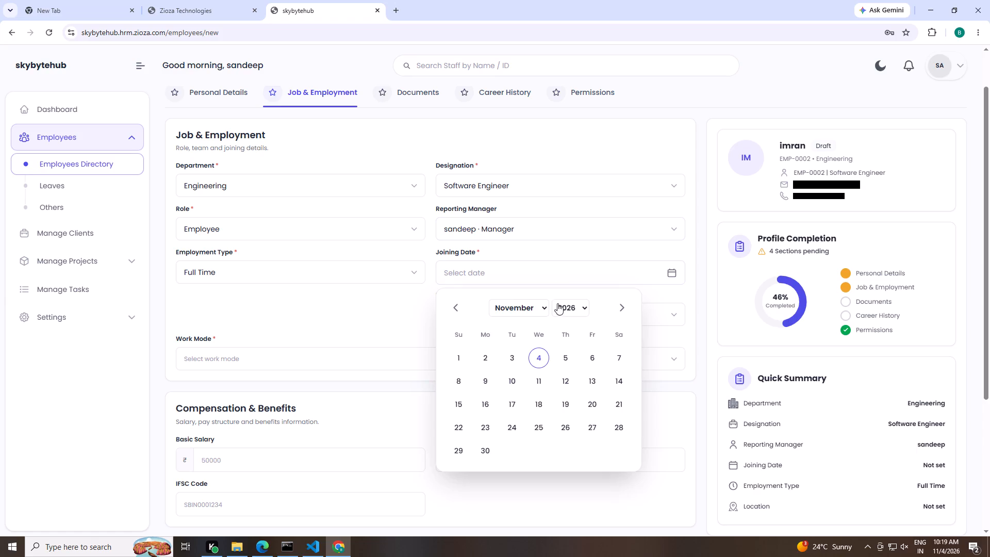
pyautogui.click(565, 249)
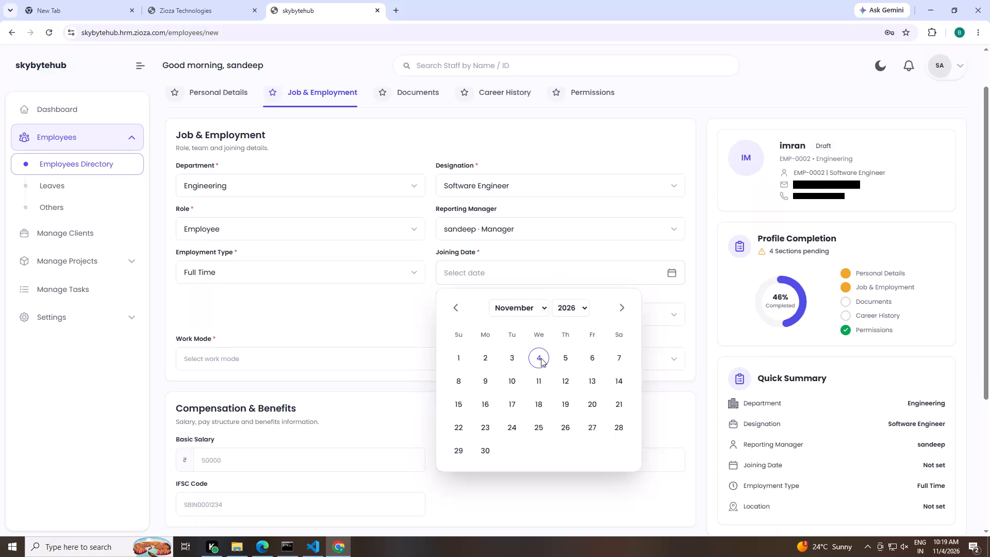
pyautogui.click(541, 358)
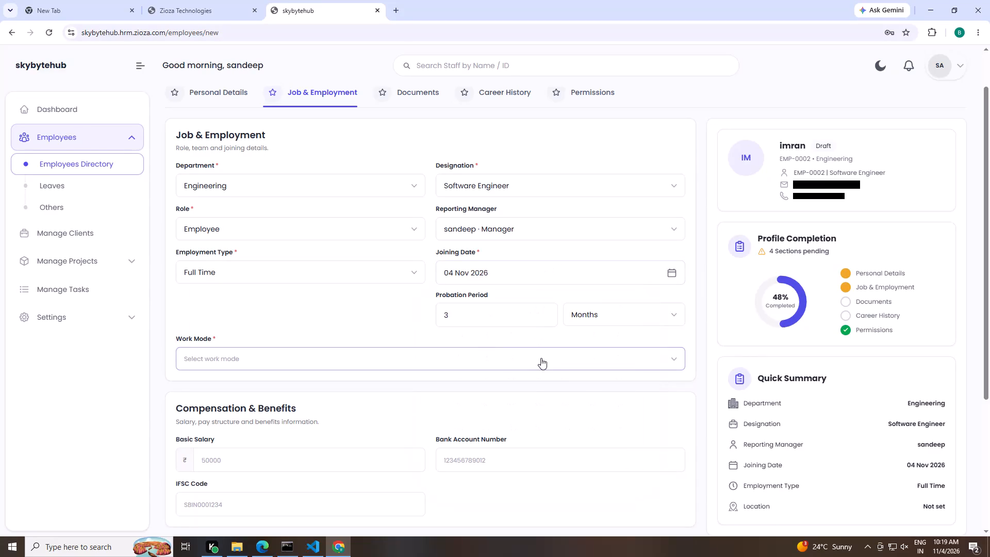
pyautogui.click(502, 360)
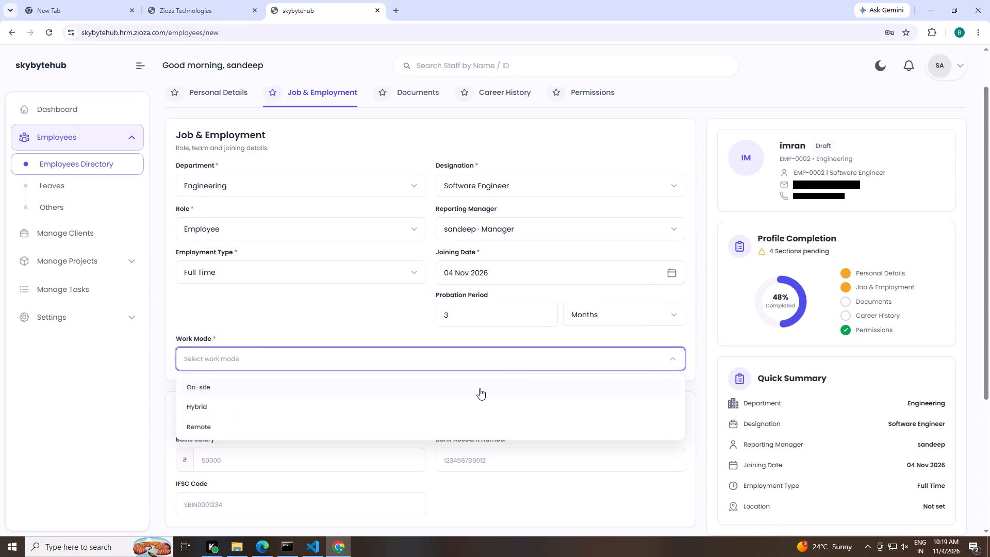
pyautogui.click(480, 388)
# Enter a basic salary of 20000, leave the bank details blank, and proceed to Documents.
pyautogui.scroll(-4, 518, 360)
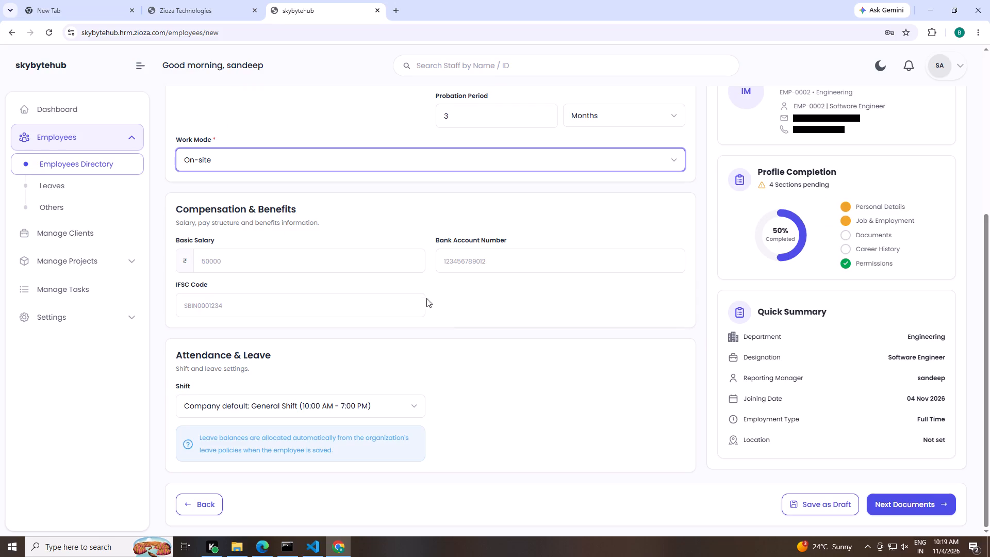
pyautogui.click(258, 258)
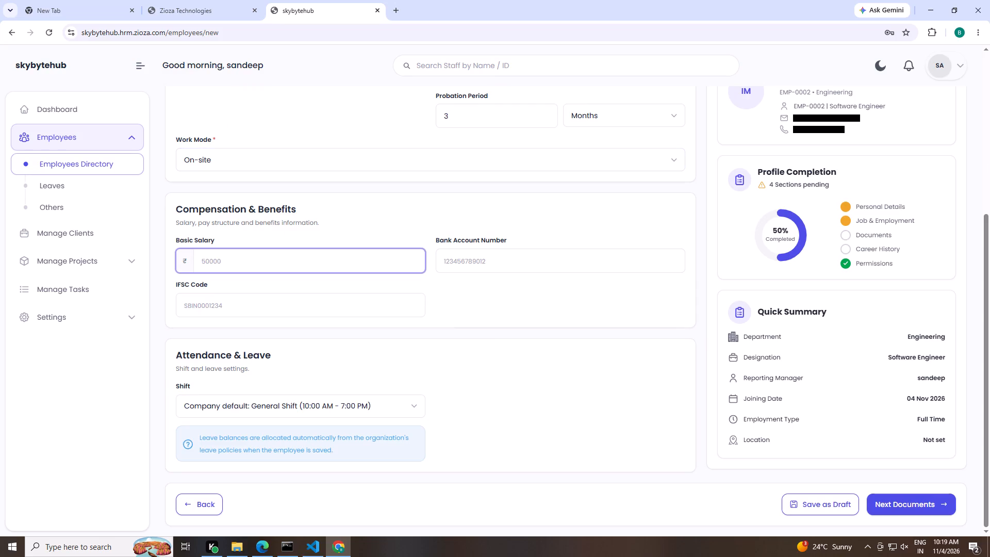
pyautogui.write('20000')
pyautogui.click(507, 255)
pyautogui.scroll(-1, 459, 373)
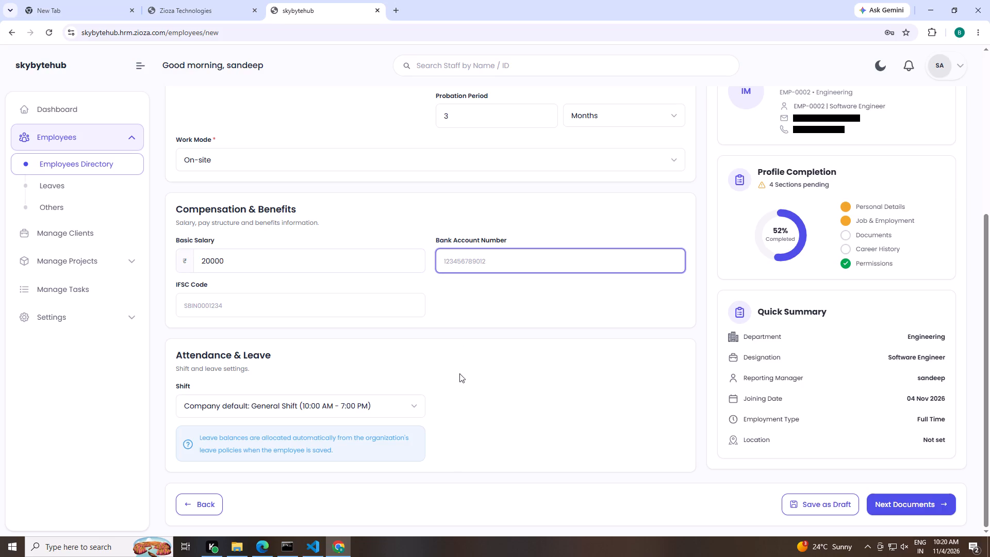
pyautogui.scroll(-2, 459, 373)
pyautogui.click(913, 503)
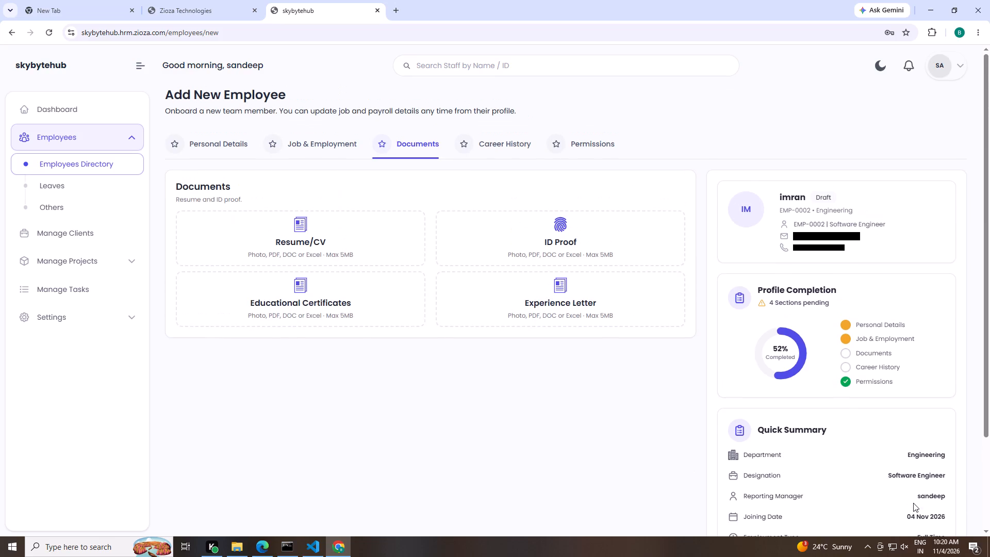
# Attach Diwali Dreams Take Flight (1).png as the Resume/CV and Diwali Dreams Take Flight.png as the ID Proof.
pyautogui.click(307, 251)
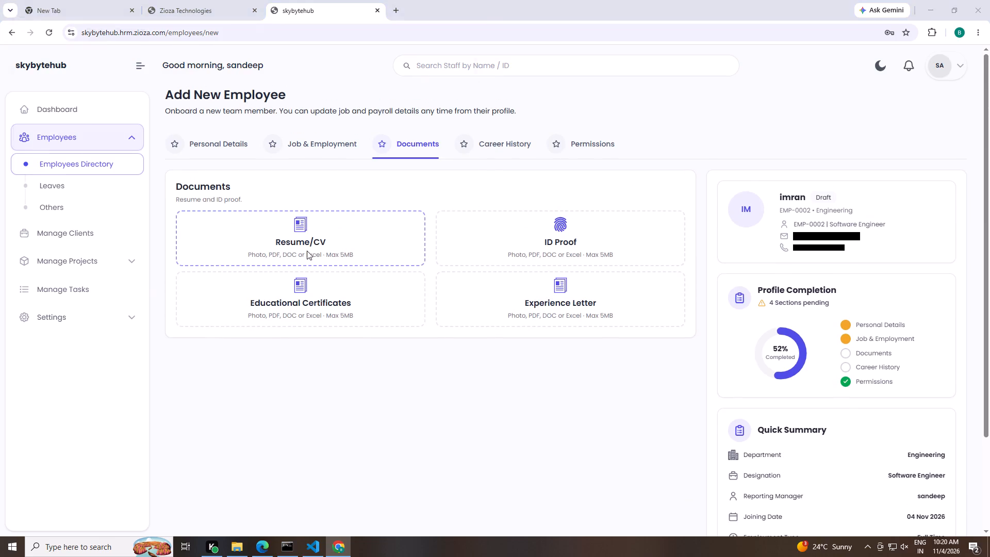
pyautogui.click(155, 108)
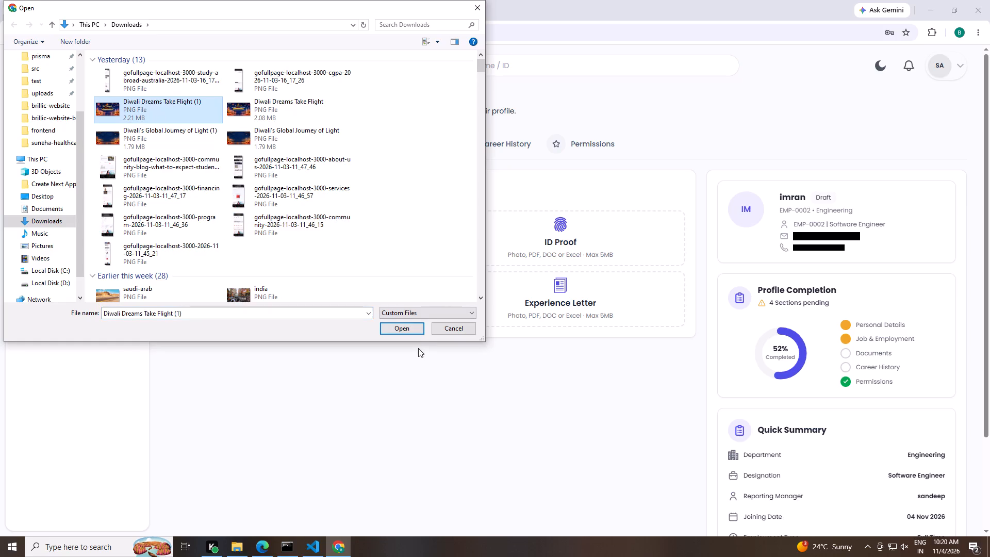
pyautogui.click(409, 332)
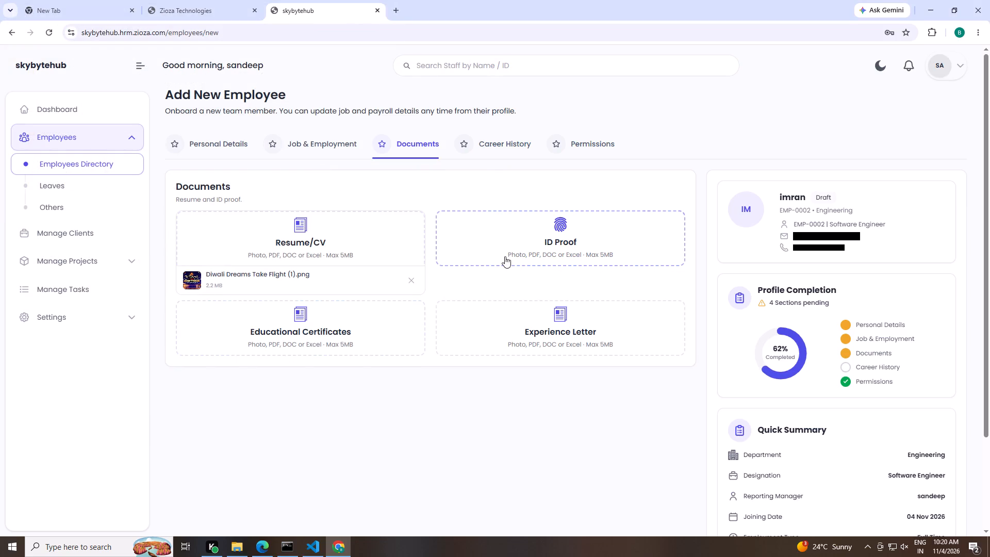
pyautogui.click(505, 256)
pyautogui.click(301, 108)
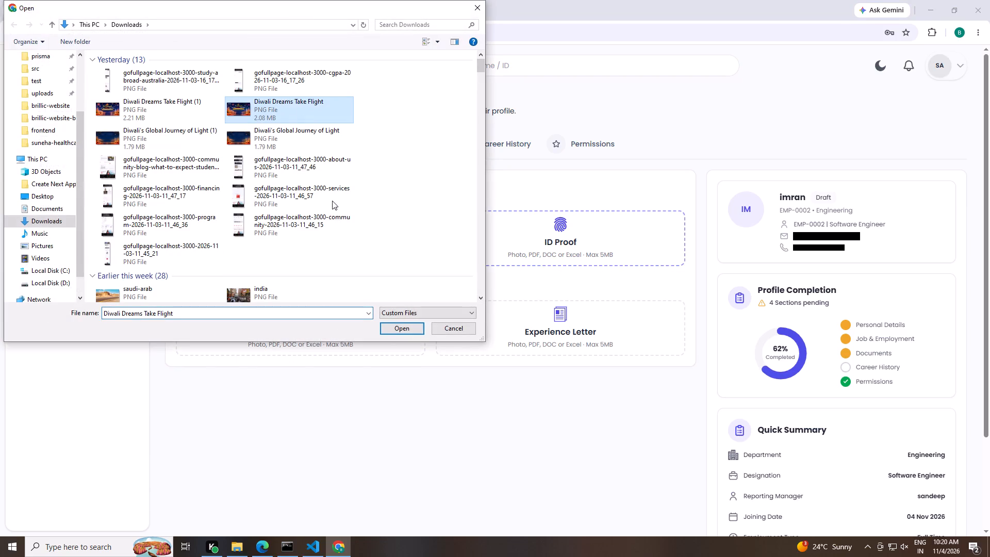
pyautogui.click(394, 339)
pyautogui.click(396, 335)
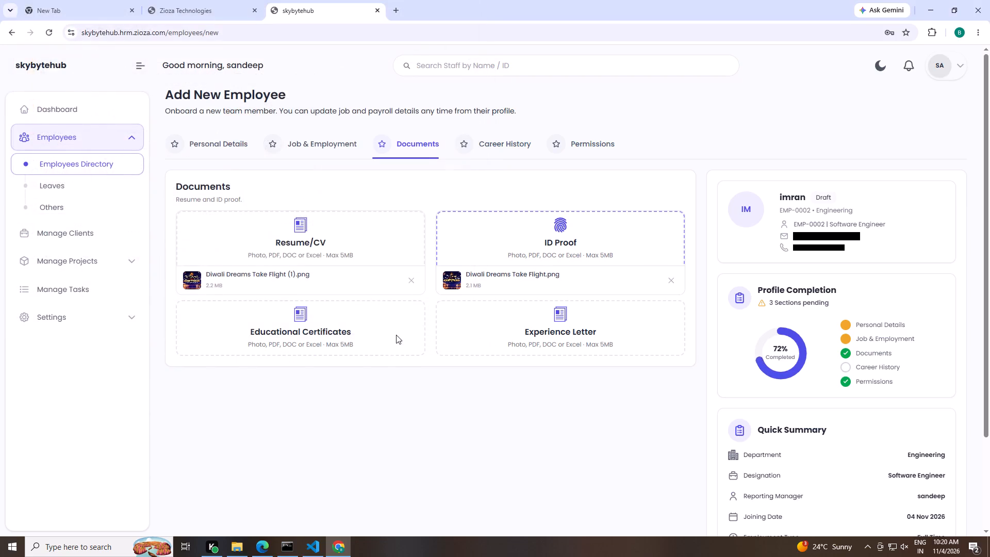
# Attach Diwali Dreams Take Flight (1).png under Educational Certificates and Diwali Dreams Take Flight.png as the Experience Letter, and proceed to Career History.
pyautogui.click(368, 341)
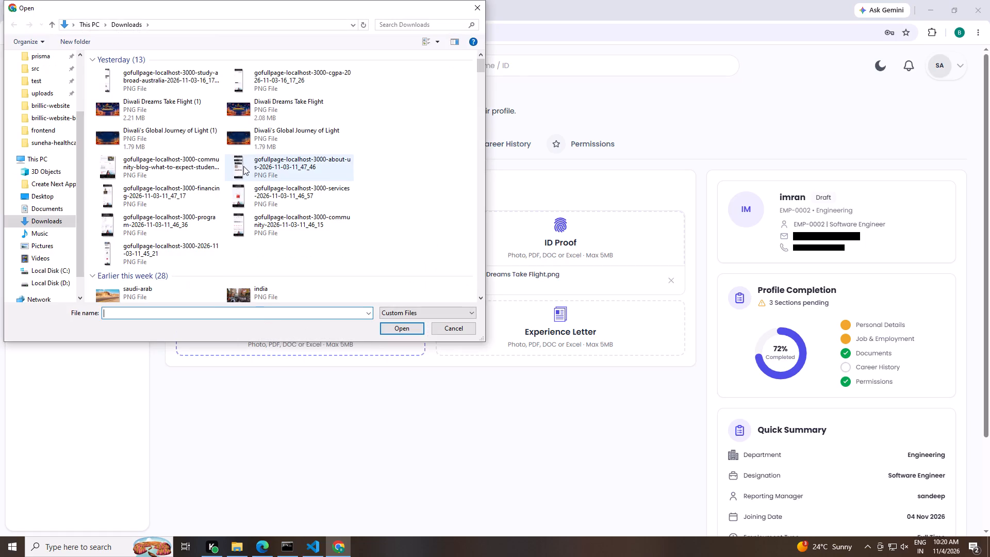
pyautogui.click(164, 117)
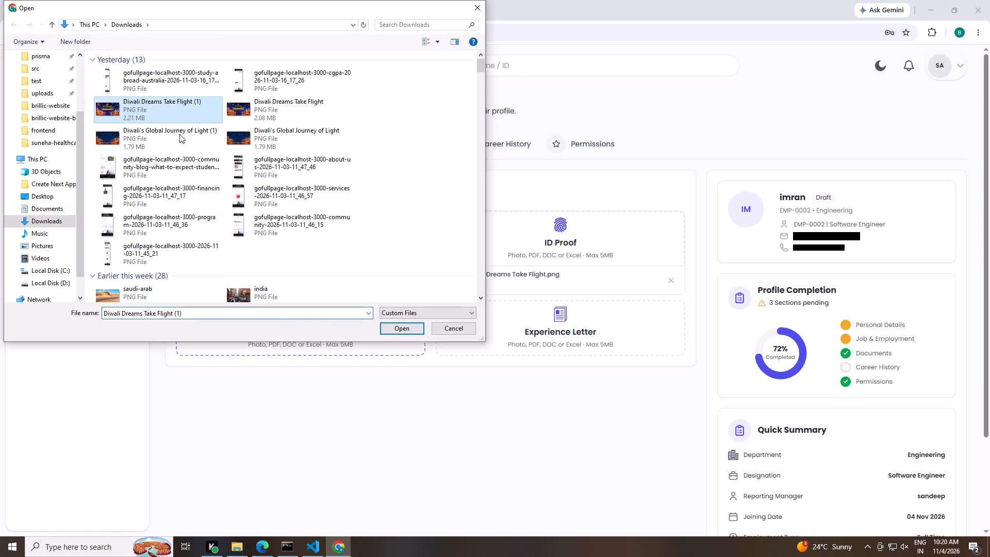
pyautogui.click(395, 330)
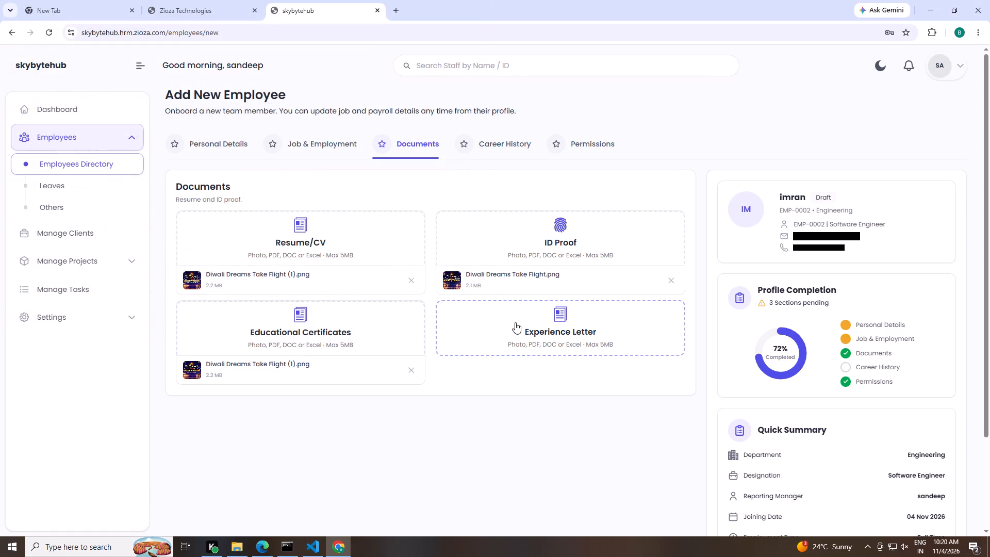
pyautogui.click(518, 322)
pyautogui.click(287, 104)
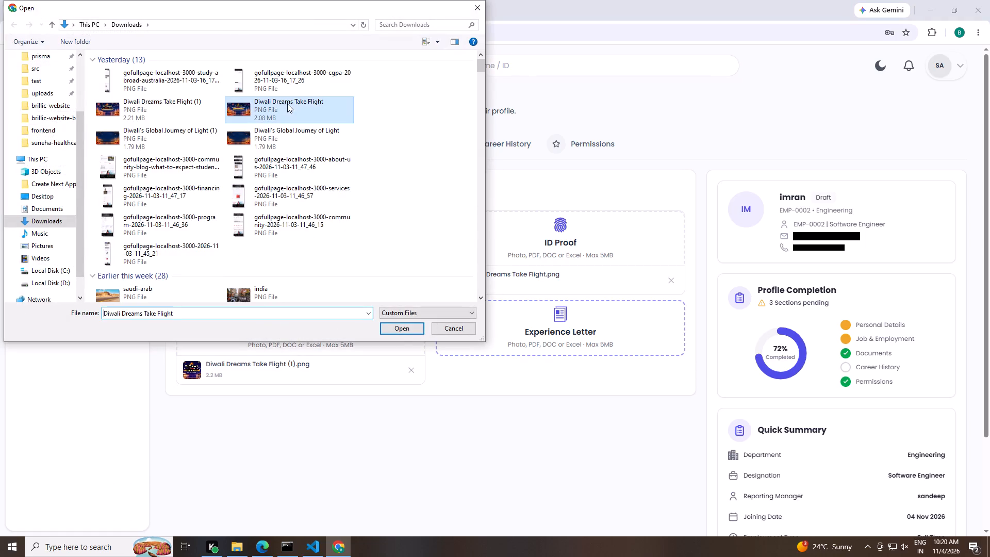
pyautogui.click(403, 324)
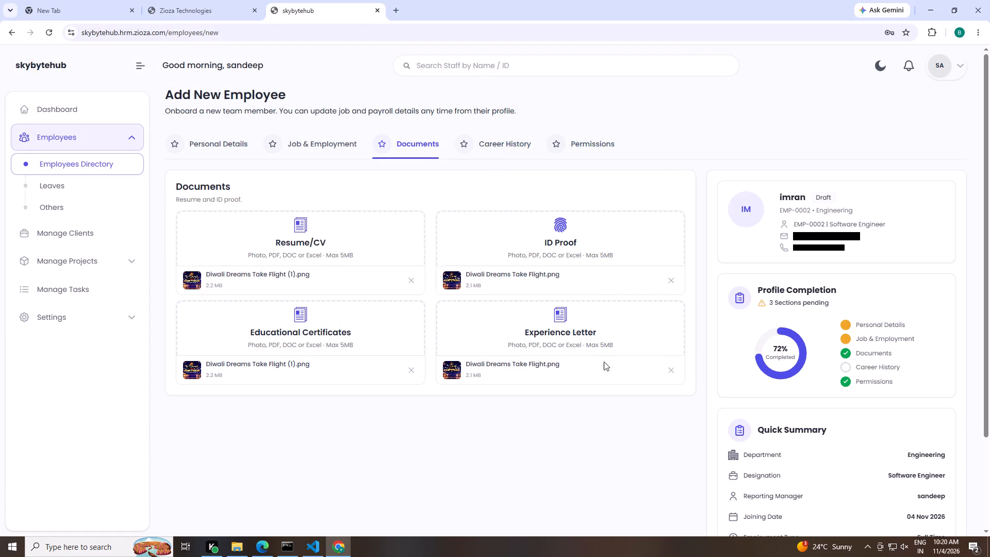
pyautogui.scroll(-4, 669, 330)
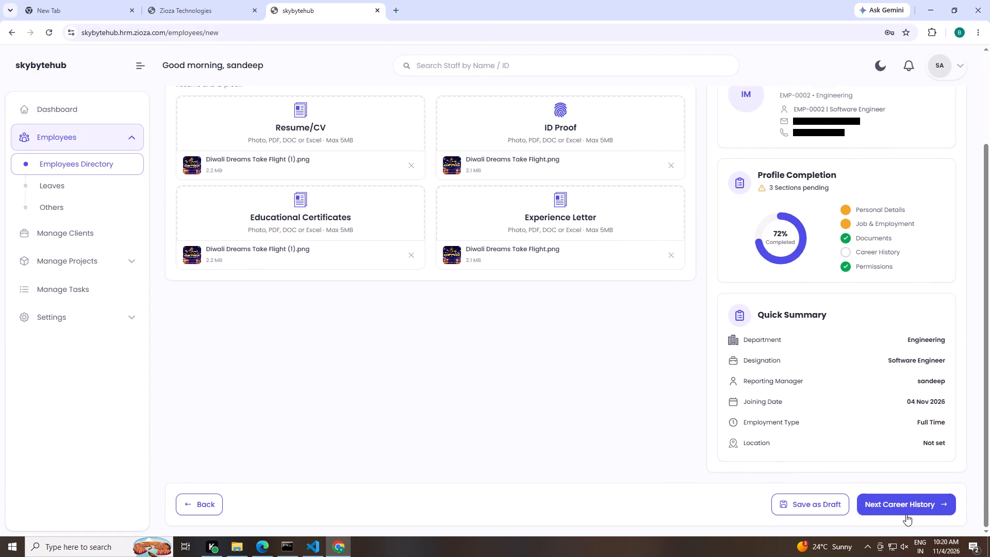
pyautogui.click(903, 505)
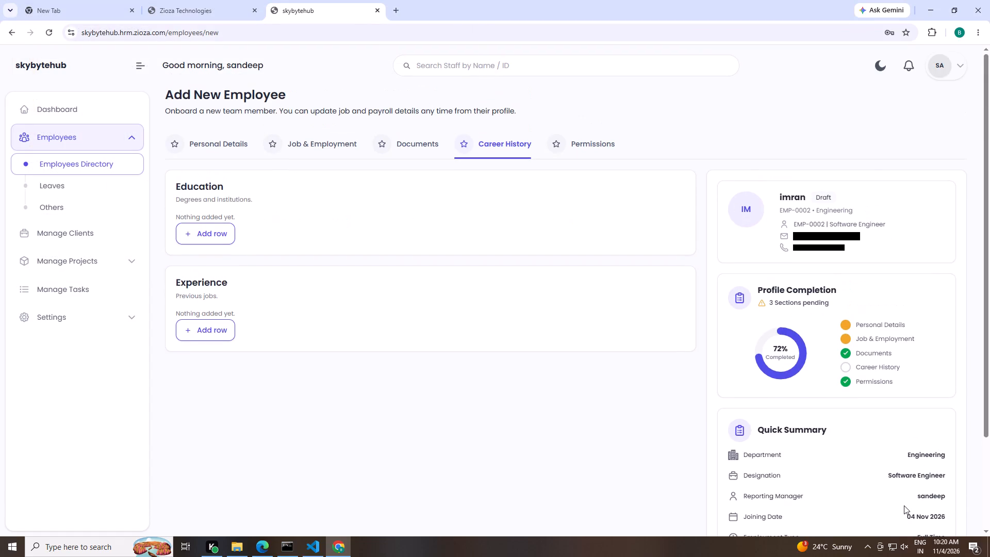
# Add an education row with degree BCA, institution sveit and field of study computer application.
pyautogui.click(197, 239)
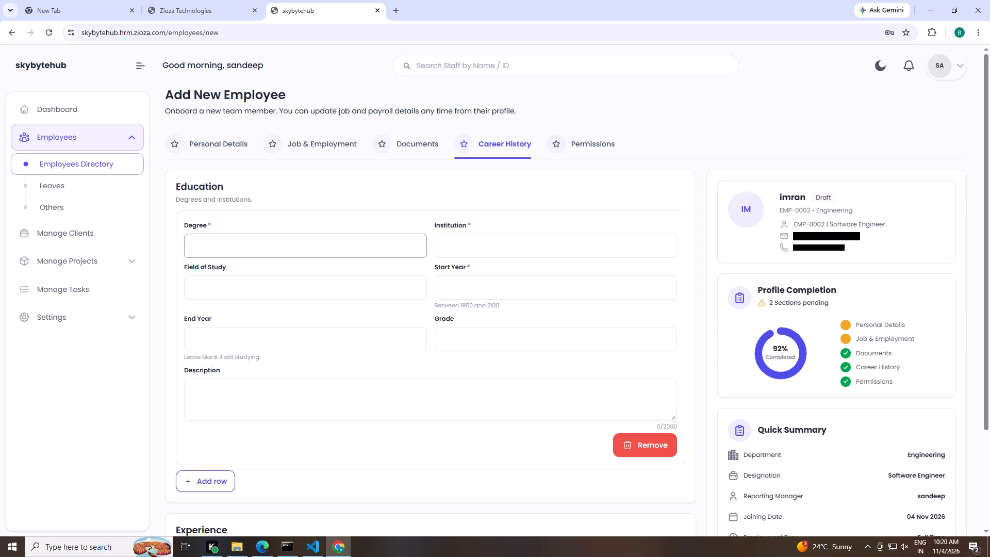
pyautogui.click(236, 238)
pyautogui.click(236, 238)
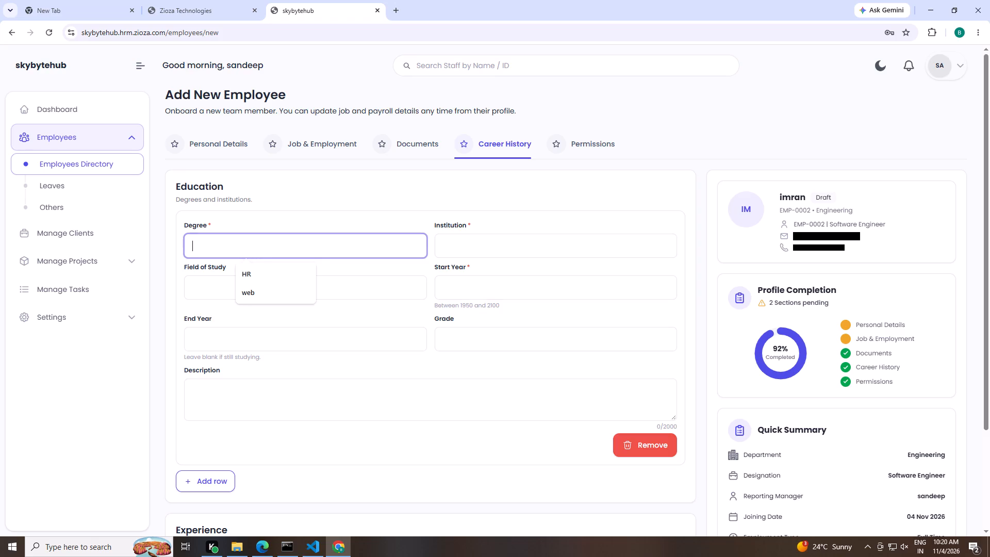
pyautogui.hotkey('shift', 'b')
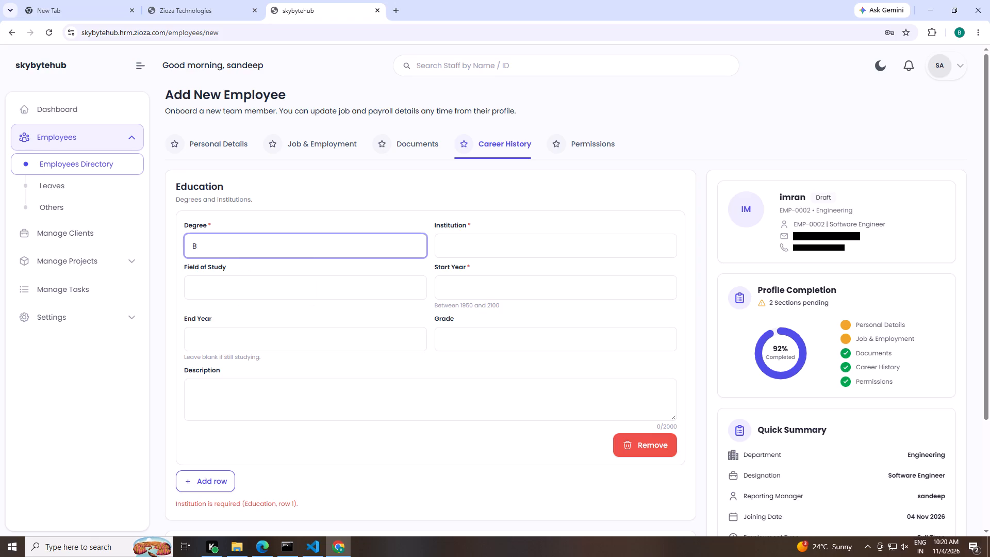
pyautogui.hotkey('shift', 'c')
pyautogui.hotkey('shift', 'a')
pyautogui.click(452, 246)
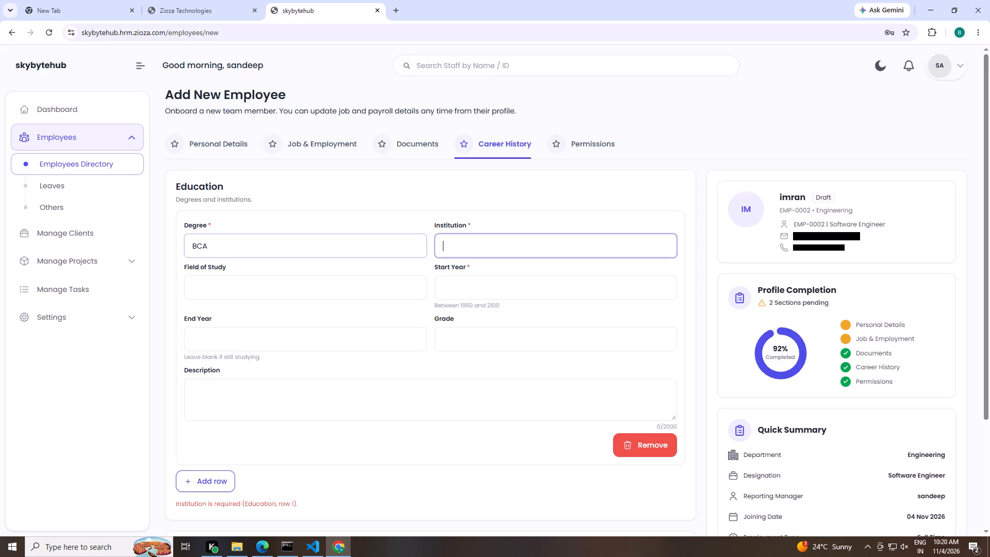
pyautogui.write('sb')
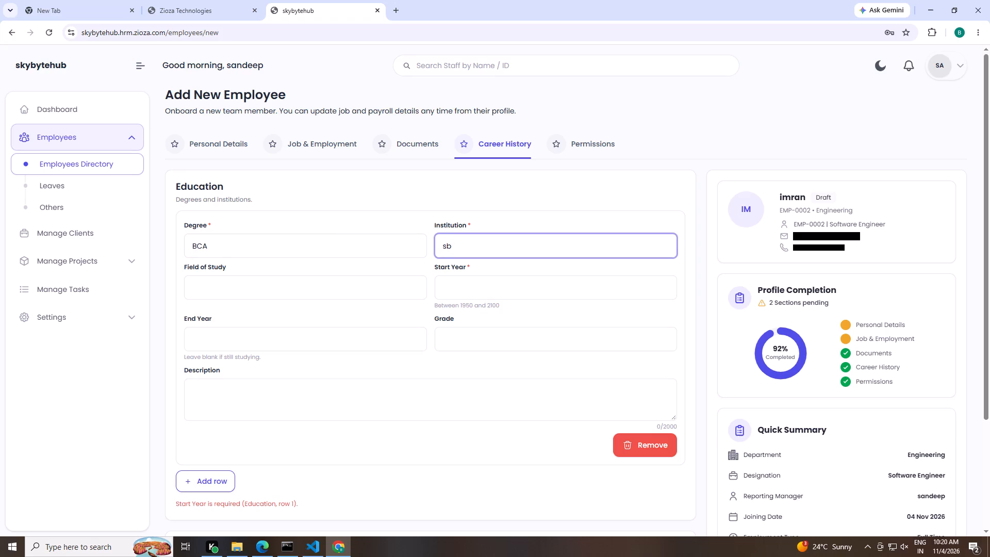
pyautogui.press('BackSpace')
pyautogui.write('veit')
pyautogui.click(288, 290)
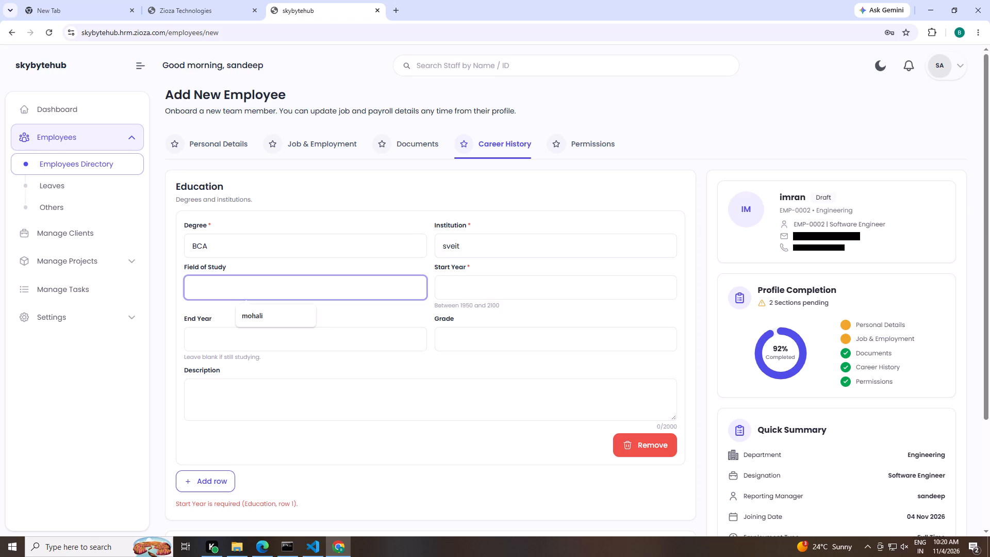
pyautogui.write('computer application')
# Set the education start year to 2023, end year to 2025 and grade to 9, leave the description blank, and proceed to Permissions.
pyautogui.click(489, 286)
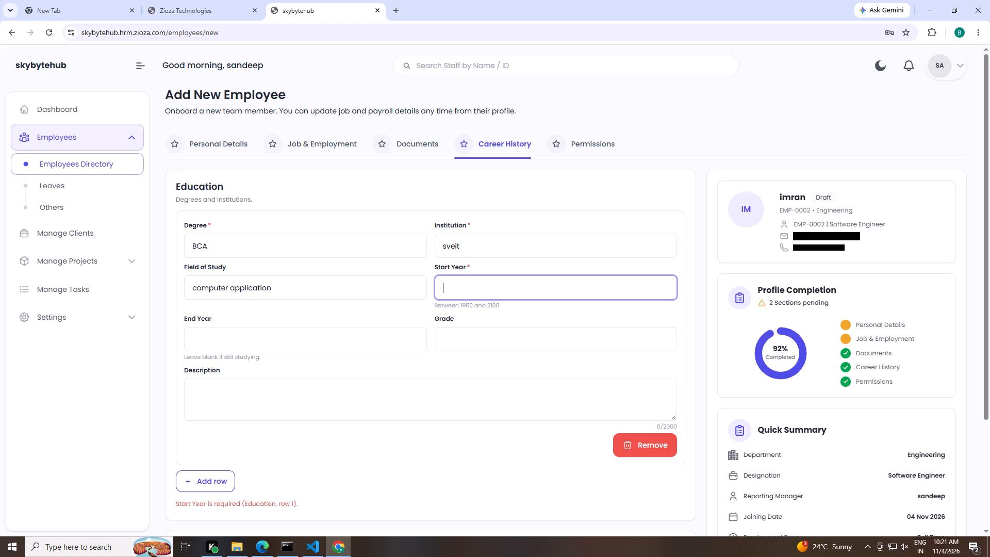
pyautogui.write('2023')
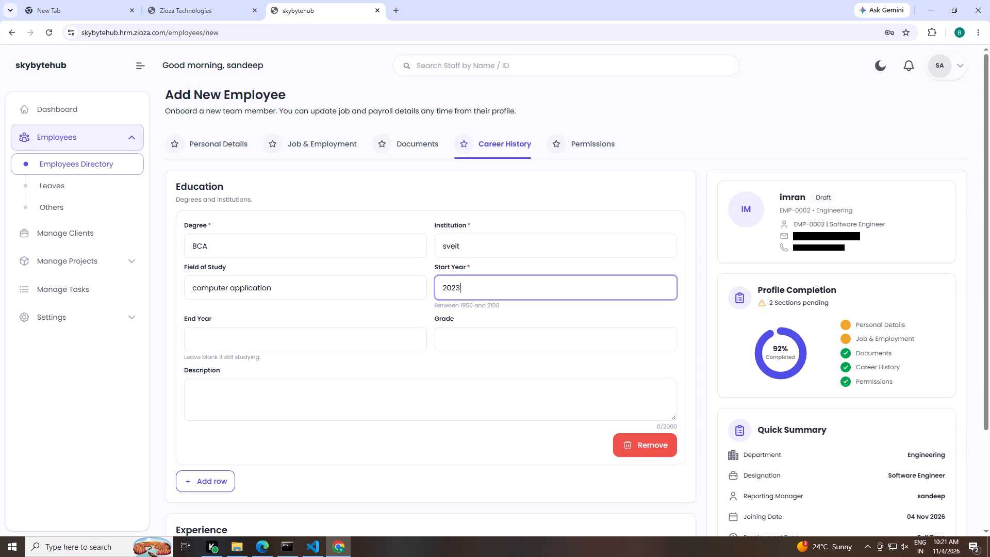
pyautogui.click(288, 340)
pyautogui.write('2026')
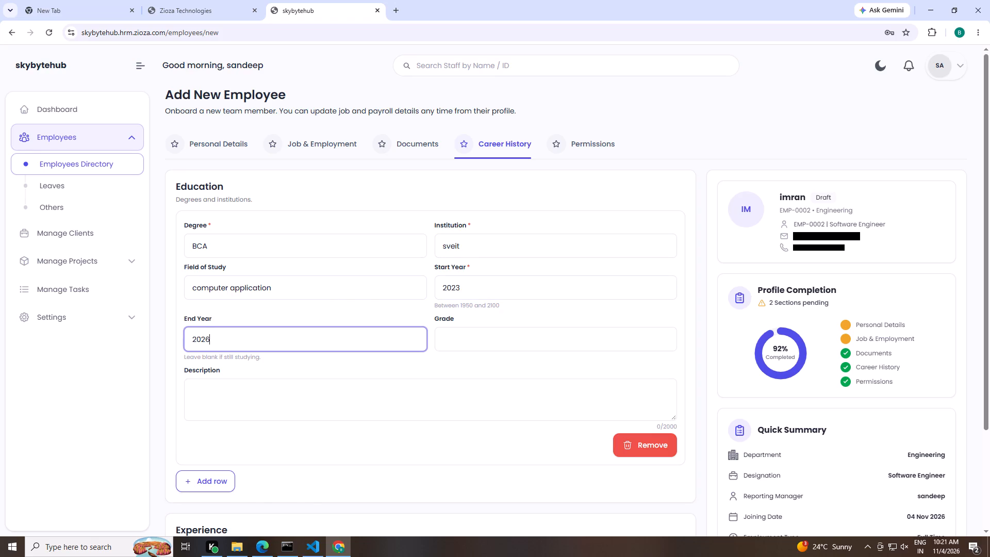
pyautogui.press('BackSpace')
pyautogui.press('5')
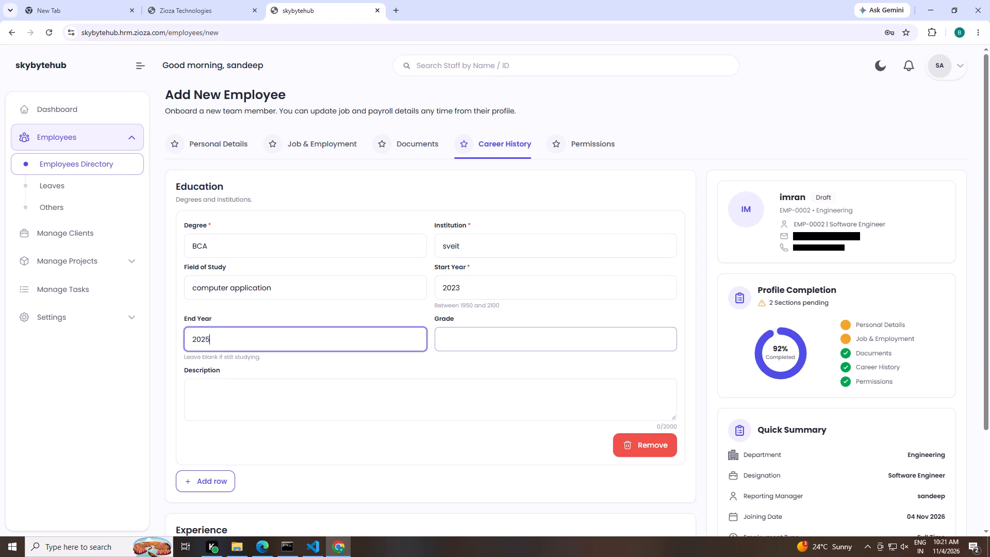
pyautogui.click(493, 342)
pyautogui.press('9')
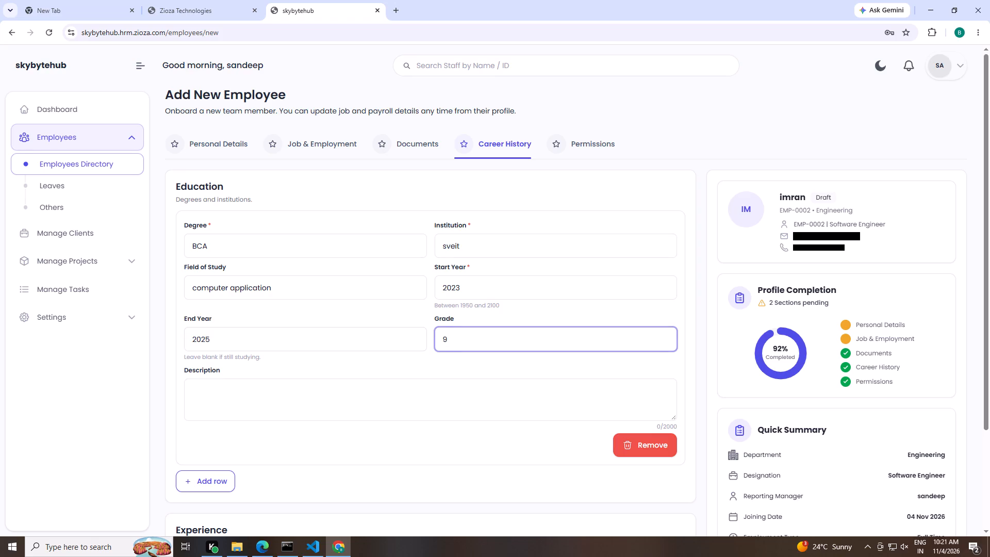
pyautogui.click(329, 405)
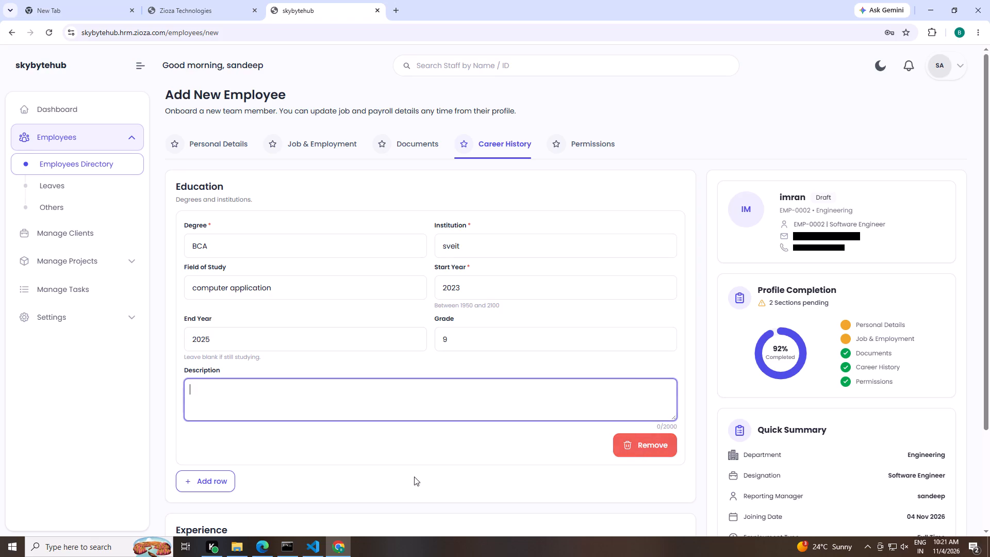
pyautogui.scroll(-5, 691, 326)
pyautogui.click(913, 509)
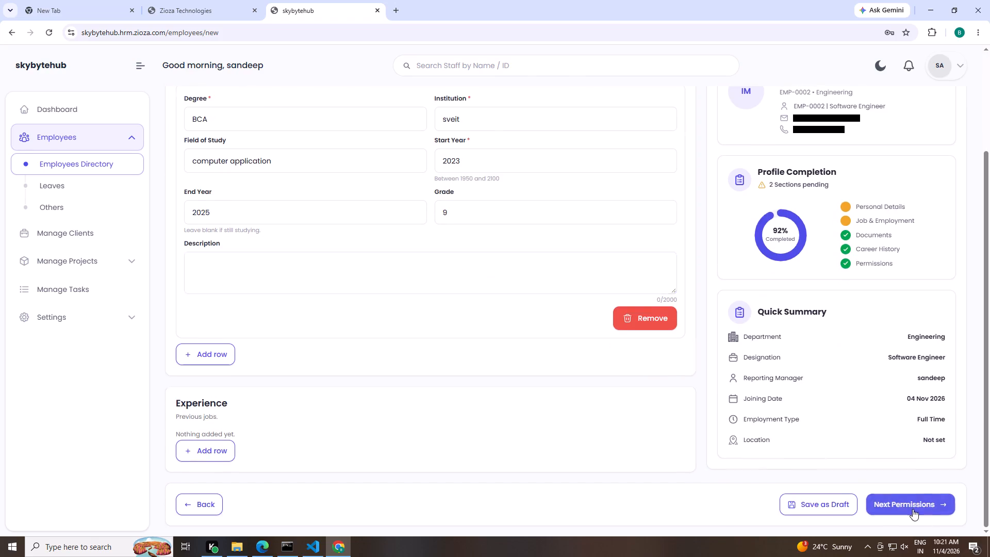
# Keep the role-default permissions and submit the new employee's onboarding form.
pyautogui.scroll(-4, 483, 402)
pyautogui.scroll(-5, 974, 458)
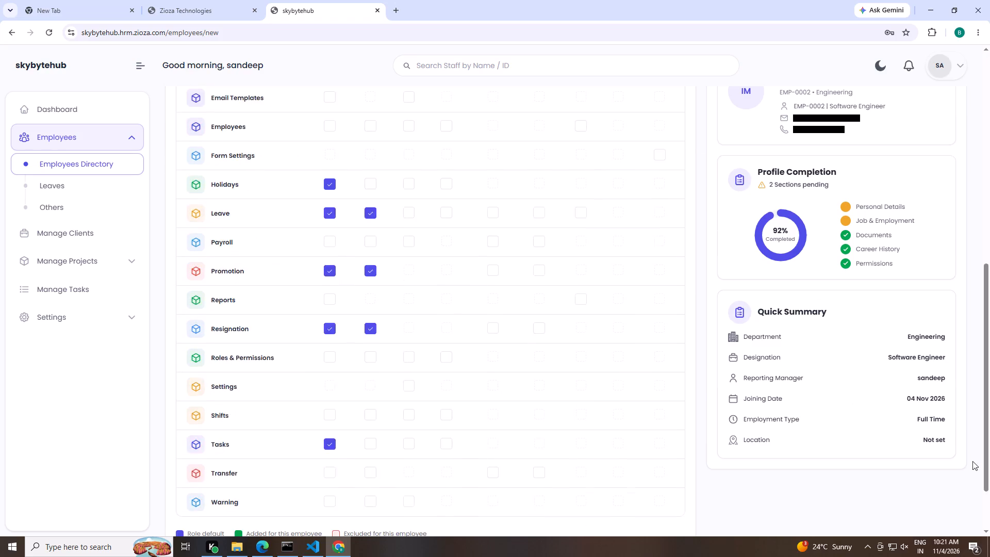
pyautogui.scroll(-5, 923, 508)
pyautogui.click(920, 511)
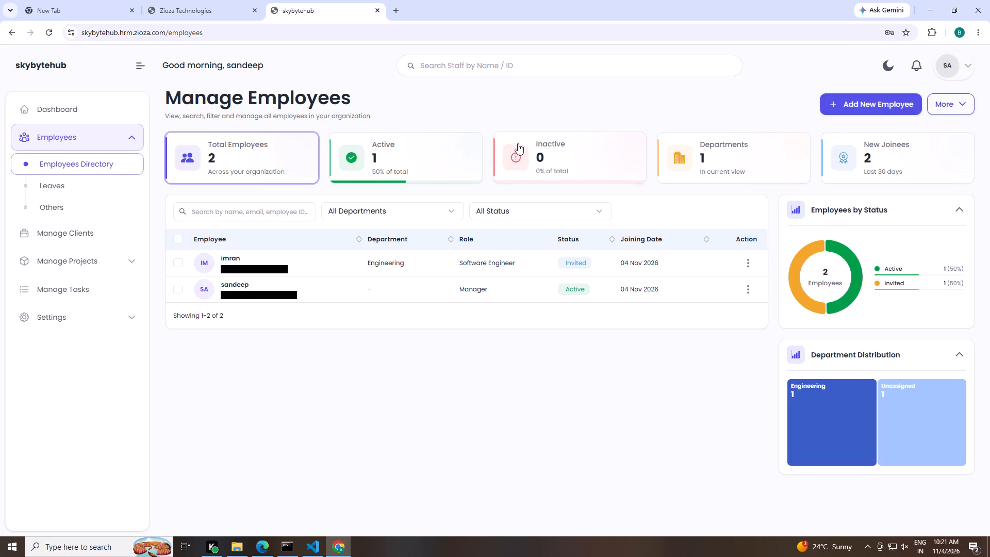
# Open a new blank browser tab.
pyautogui.click(395, 4)
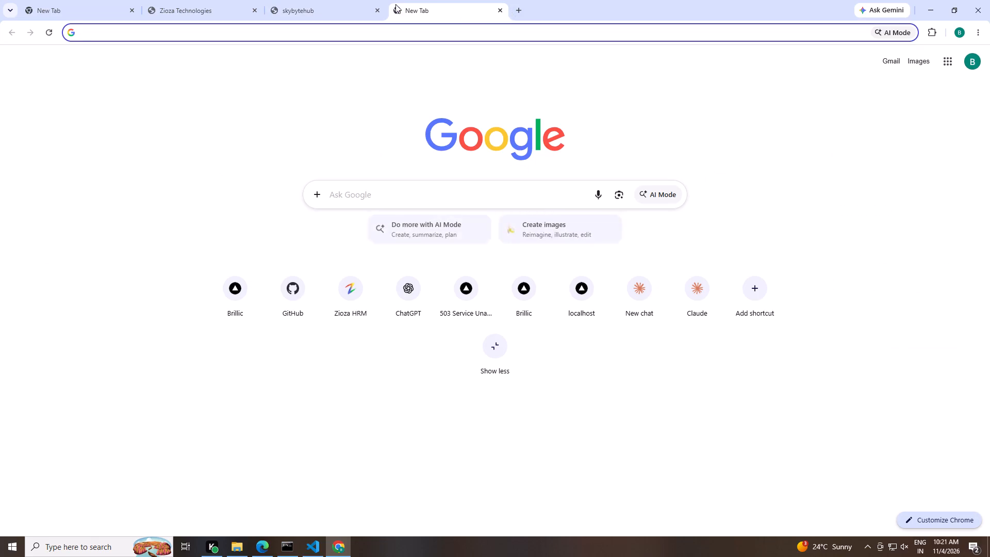
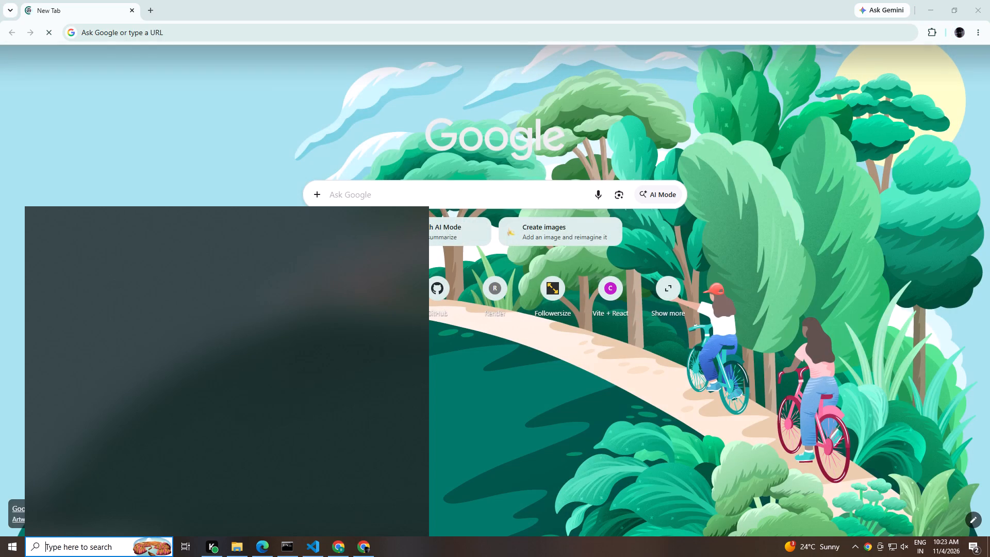
# Launch a new Chrome window using the MD profile.
pyautogui.write('chrome')
pyautogui.press('Return')
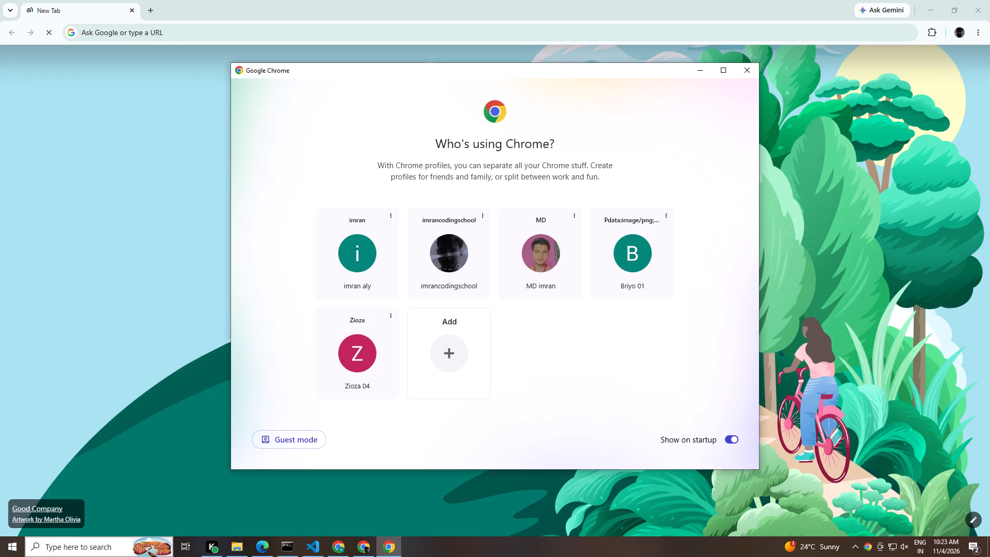
pyautogui.click(550, 253)
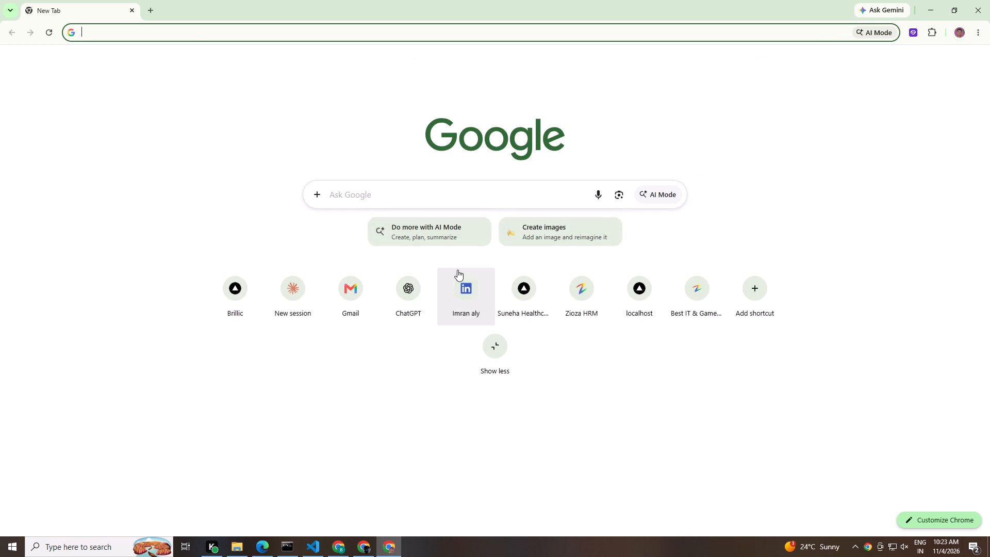
# Open LinkedIn's home feed and read the full text of the first post, about an HR leave request.
pyautogui.click(461, 294)
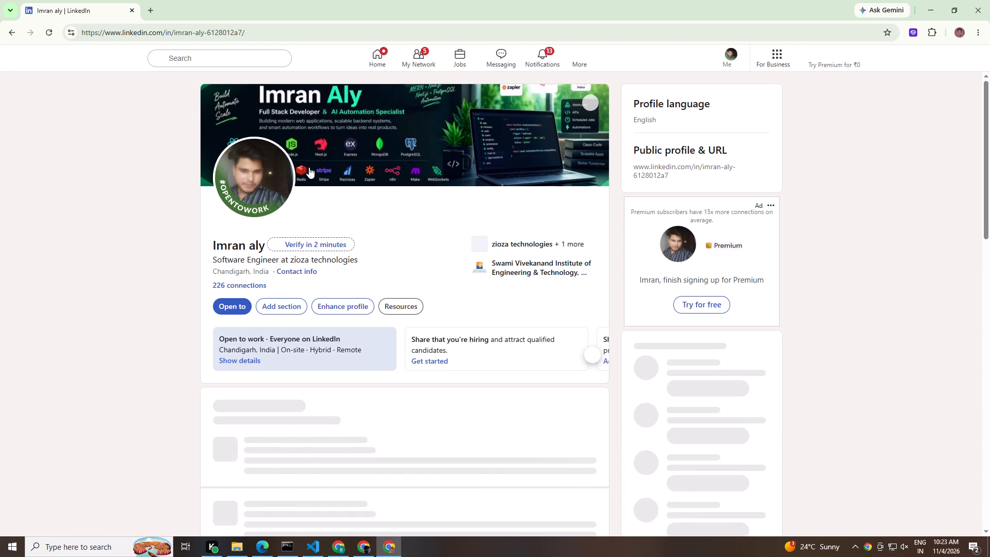
pyautogui.click(383, 64)
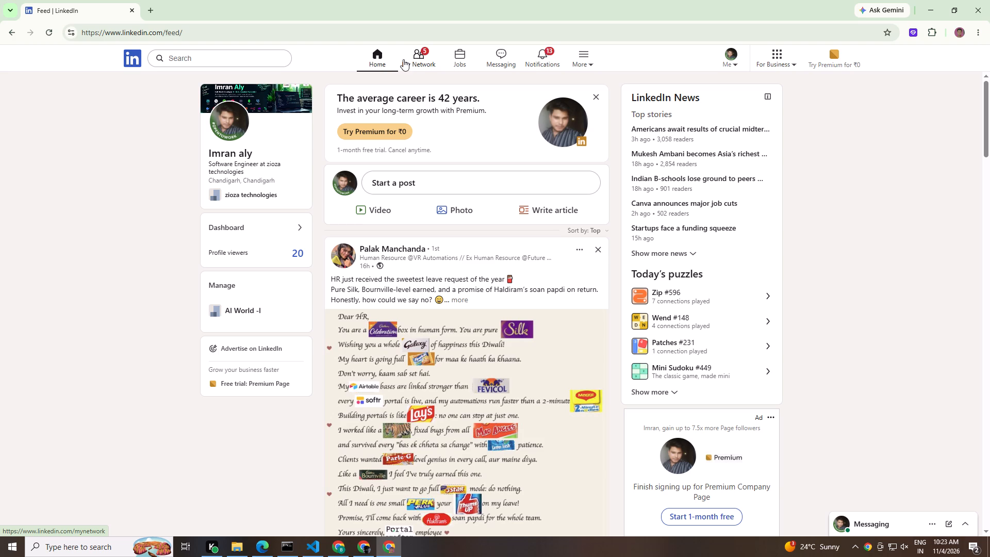
pyautogui.scroll(-3, 378, 296)
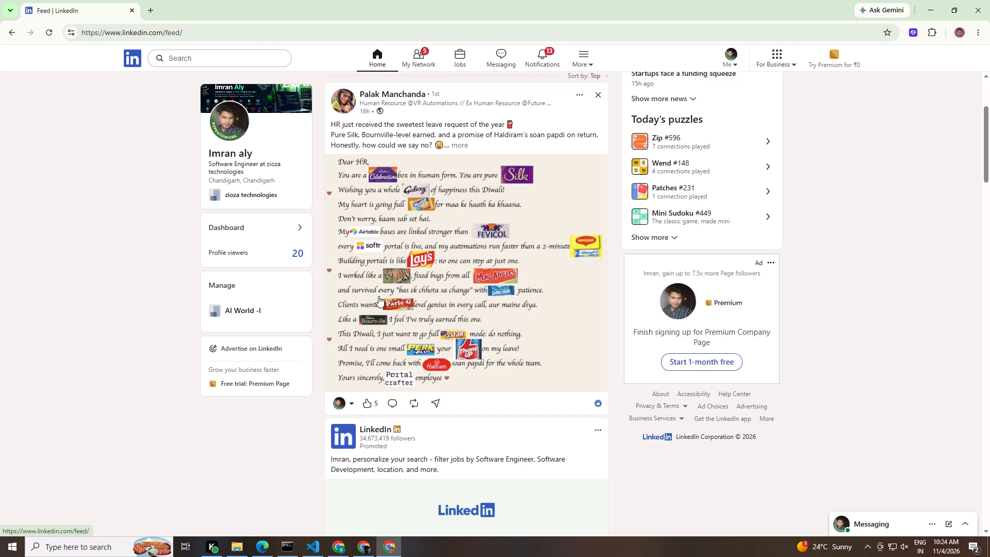
pyautogui.click(449, 144)
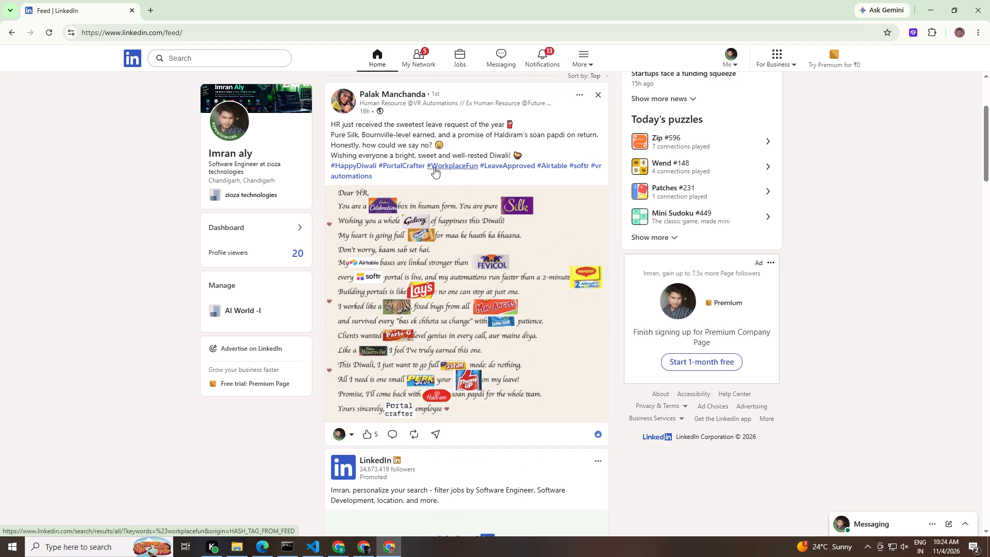
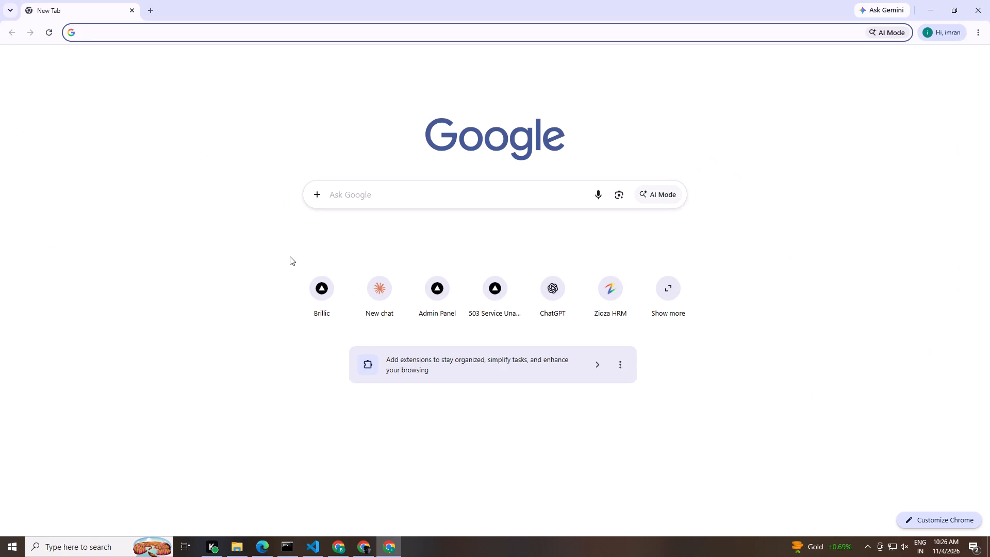
# Go to hrm.zioza.com, open the Zioza HRM login page and place the cursor in the email field.
pyautogui.press('h')
pyautogui.write('rm')
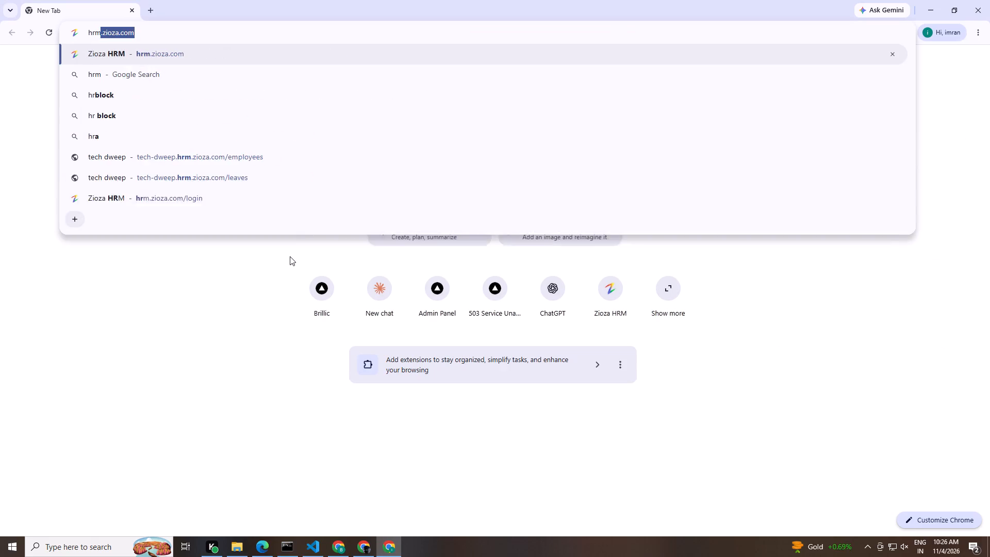
pyautogui.press('Return')
pyautogui.click(861, 73)
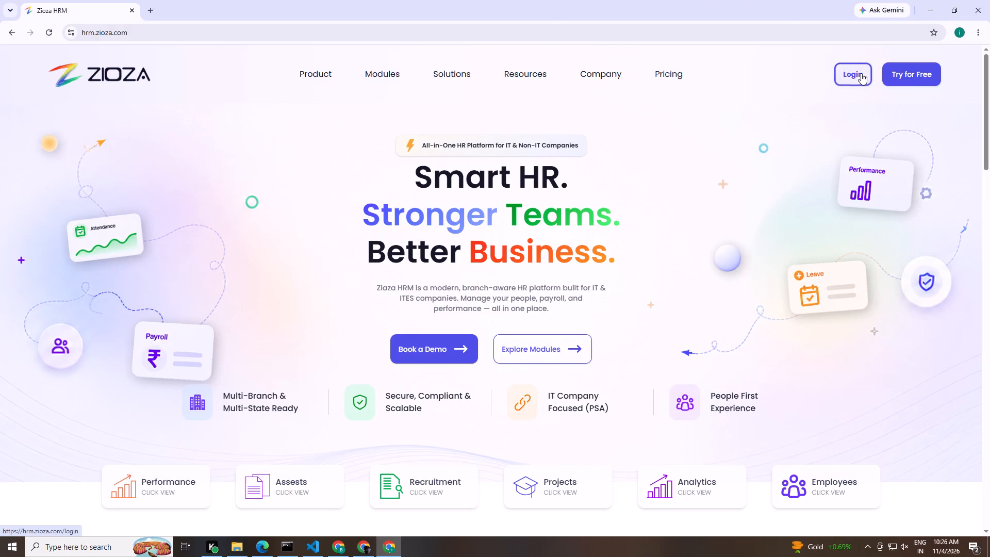
pyautogui.click(700, 258)
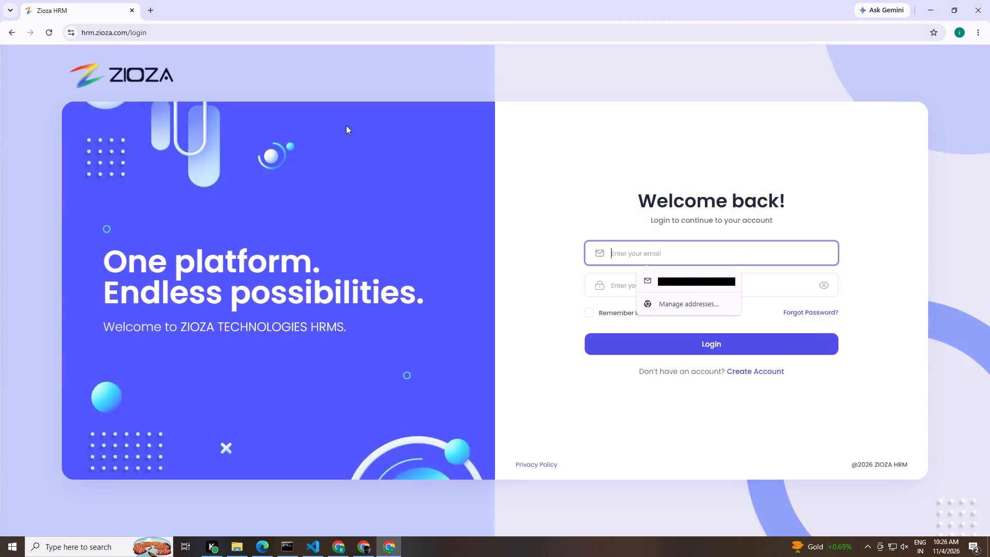
# Switch to the skybytehub workspace window and start a new employee record with vikash as the full name.
pyautogui.click(336, 549)
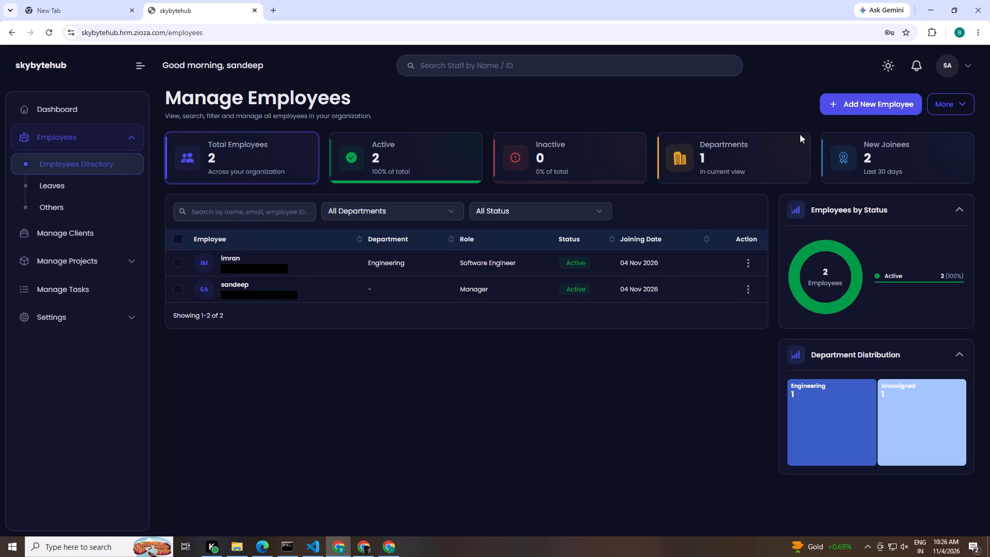
pyautogui.click(853, 110)
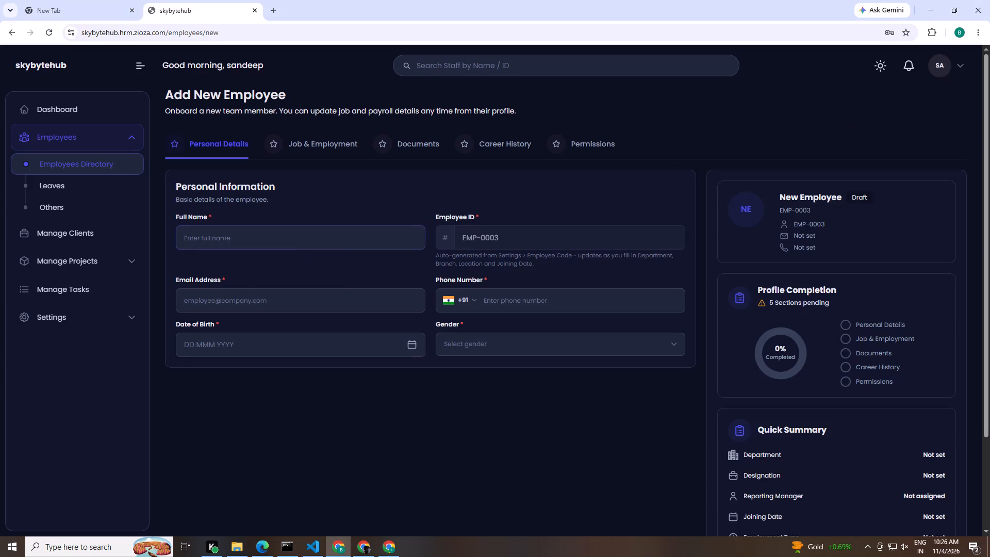
pyautogui.click(317, 241)
pyautogui.press('v')
pyautogui.write('ikash')
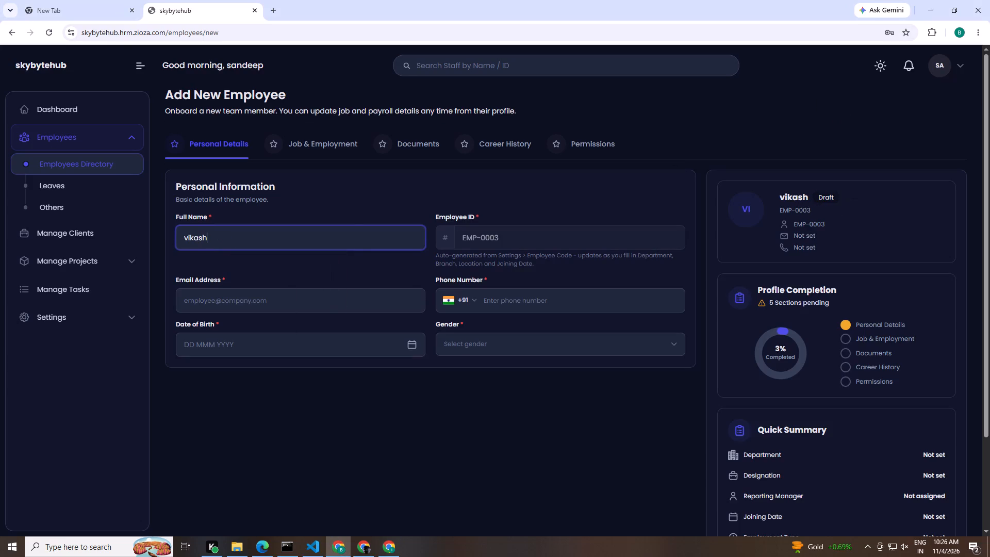
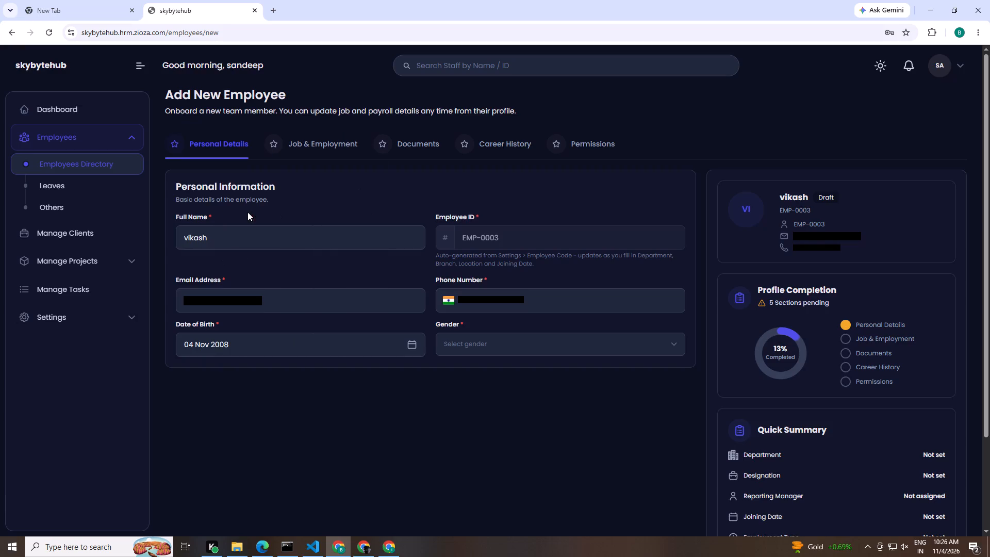
# Set the new employee's gender to Male and continue to the Job & Employment section.
pyautogui.click(494, 344)
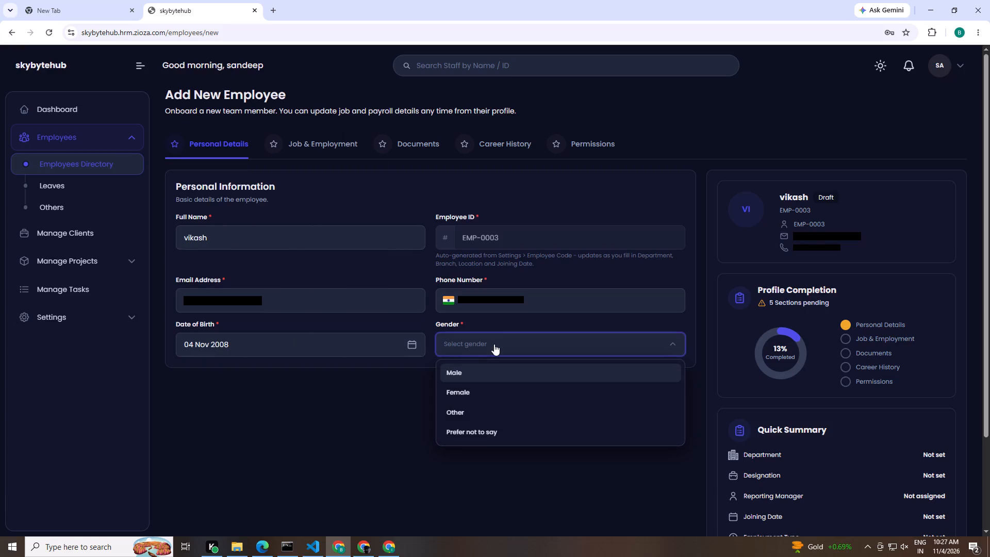
pyautogui.click(492, 366)
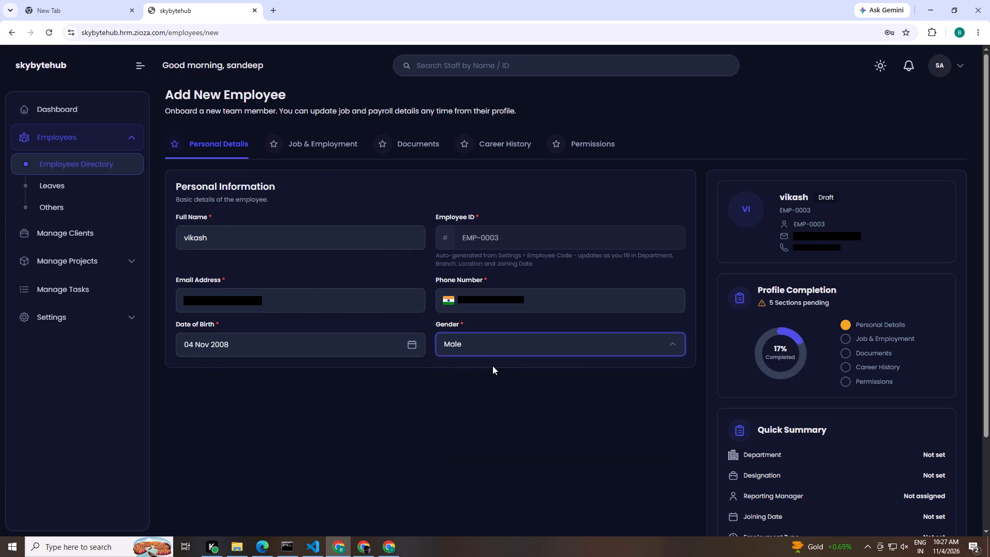
pyautogui.scroll(-6, 826, 413)
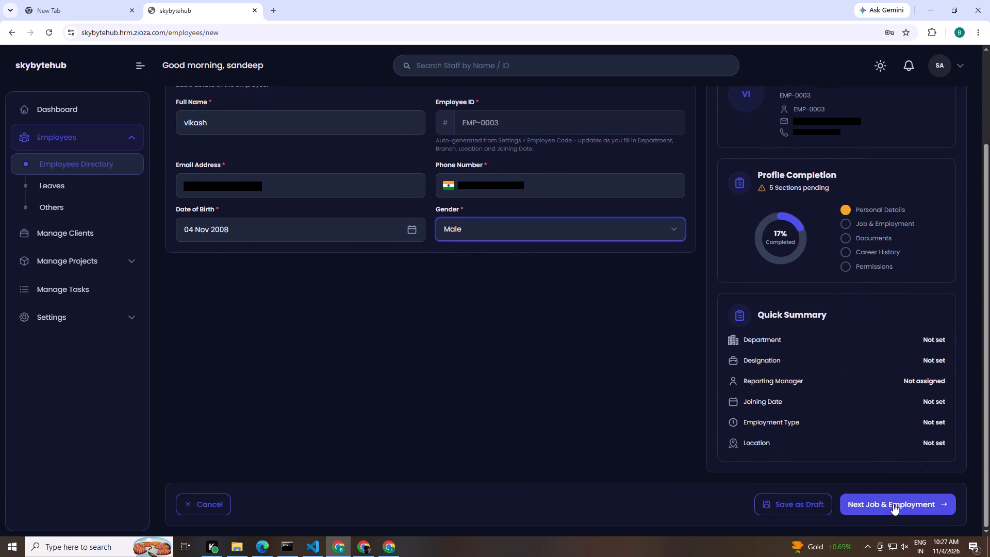
pyautogui.click(893, 504)
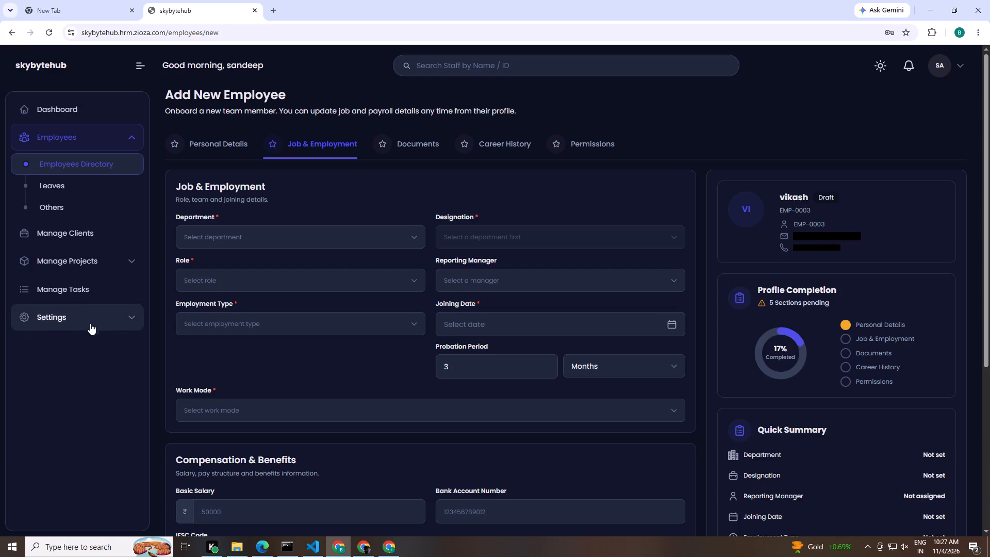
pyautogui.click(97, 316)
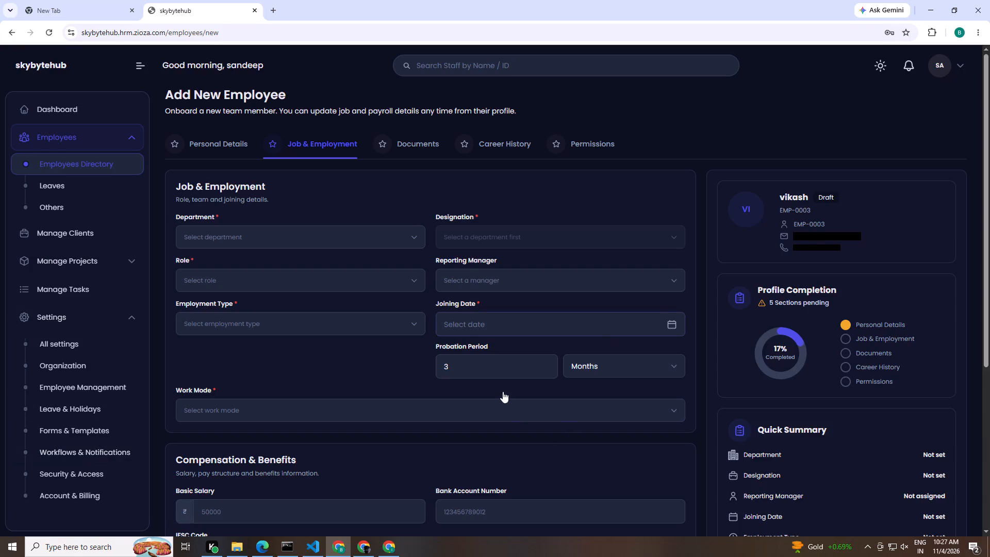
# Open the department choices for the new employee's job details.
pyautogui.click(318, 236)
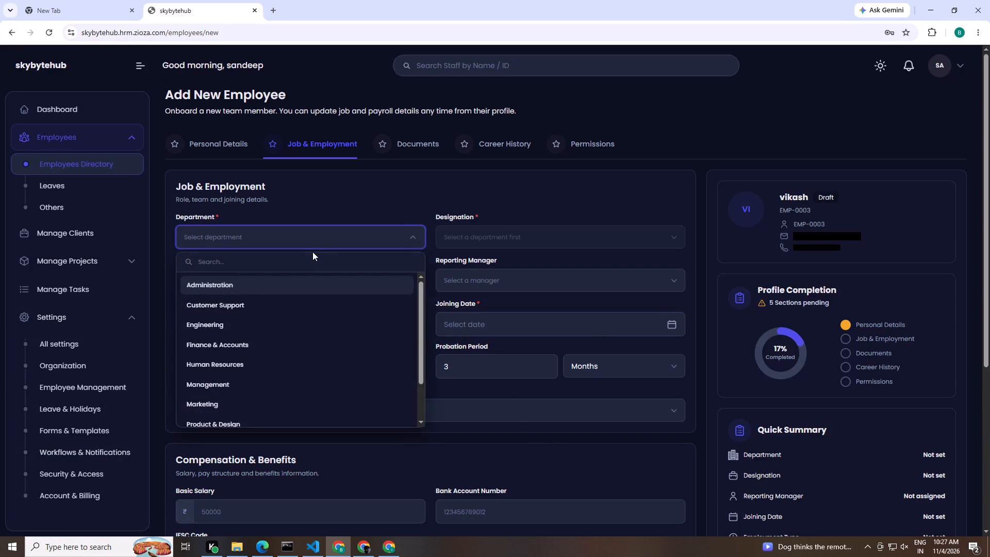